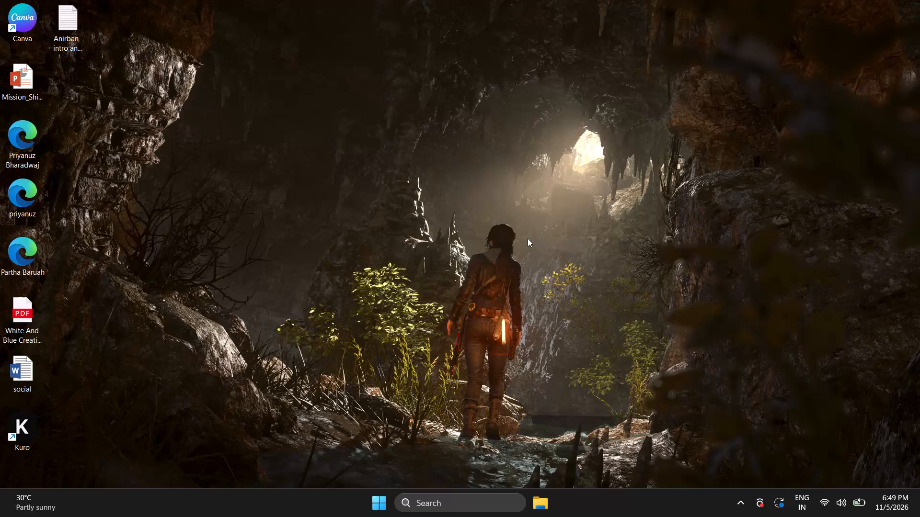
Launch the Opera browser.
key("super+r")
type("opera")
key("Return")
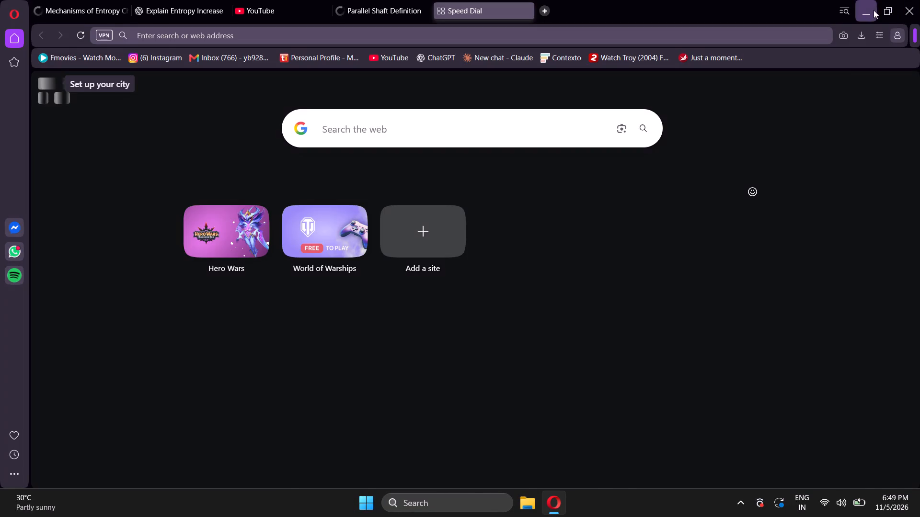
Minimize the browser window and launch Kuro from the desktop.
left_click(874, 10)
double_click(11, 431)
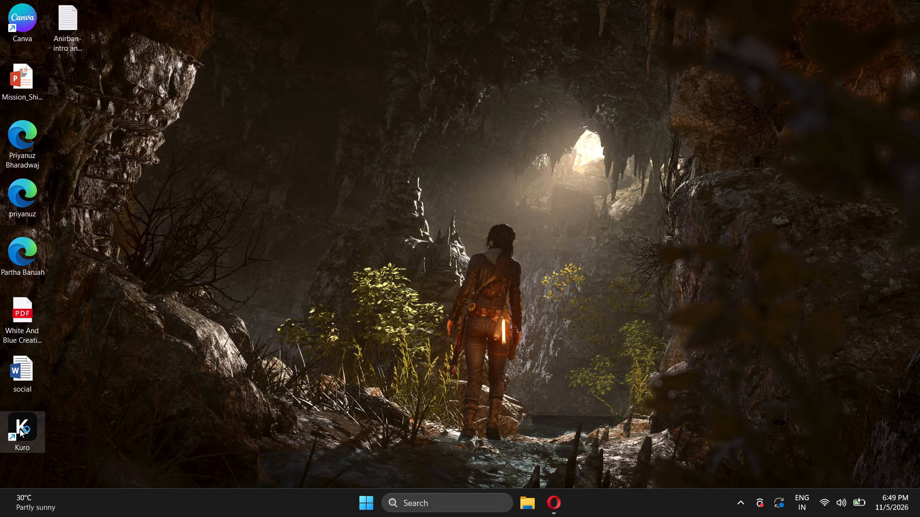
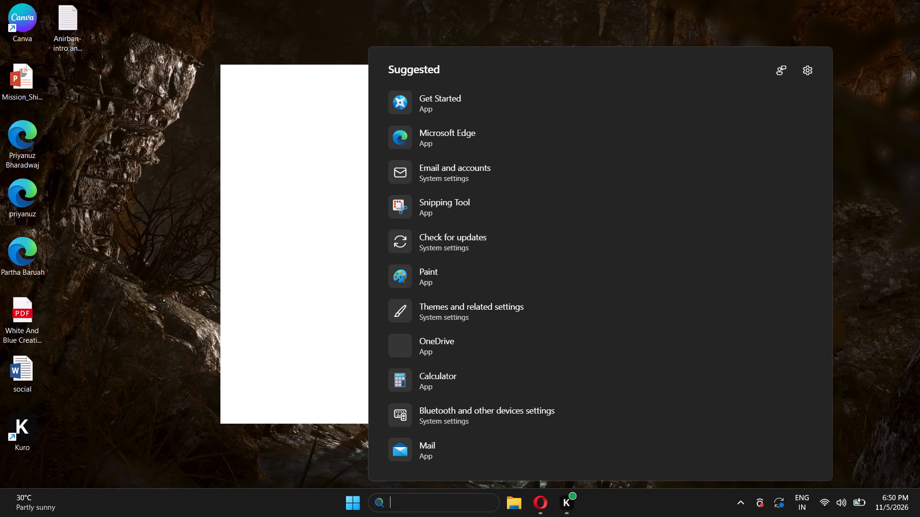
Launch Canva and open the White And Blue Creative Internship Report Presentation.
type("can")
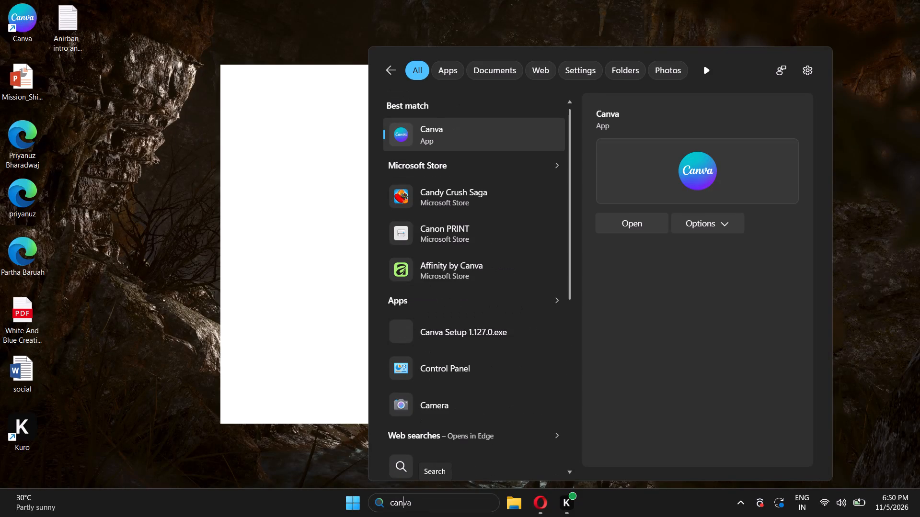
key("Return")
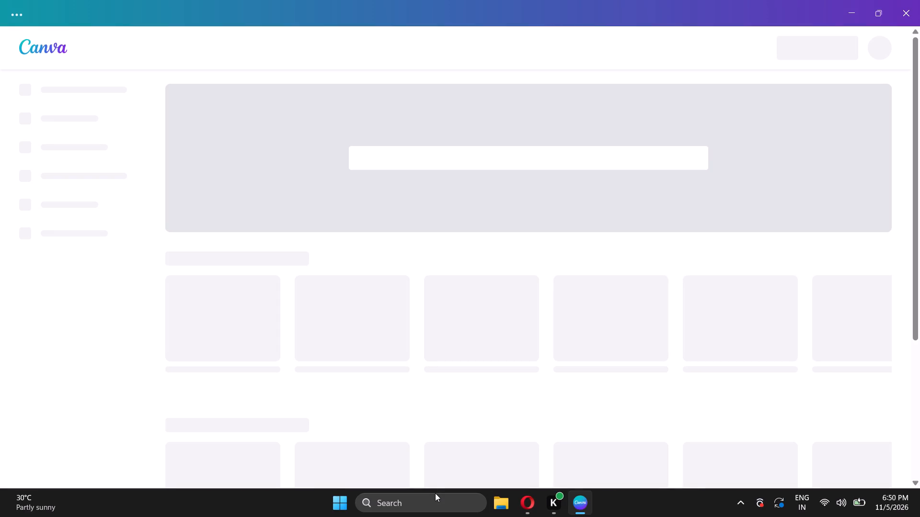
key("a")
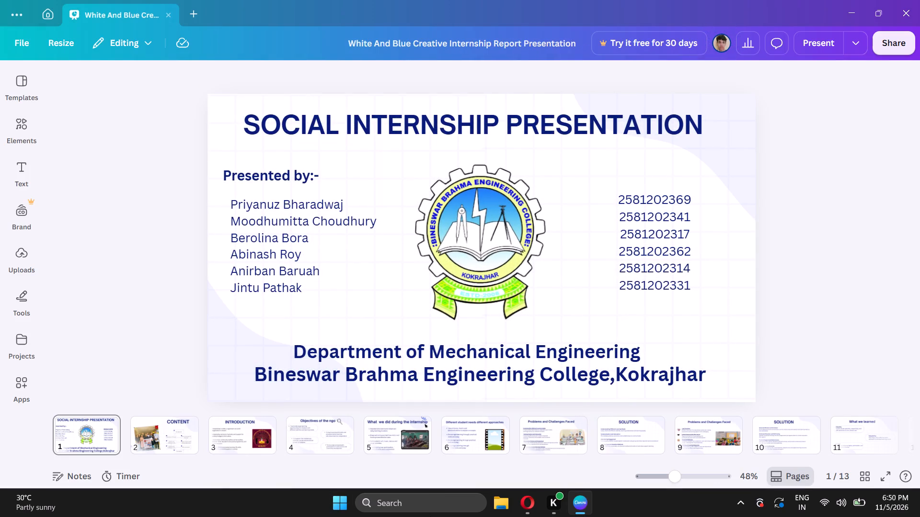
Widen the group photo on the CONTENT page on both sides and shift it slightly towards the topic boxes.
key("Right")
key("Right")
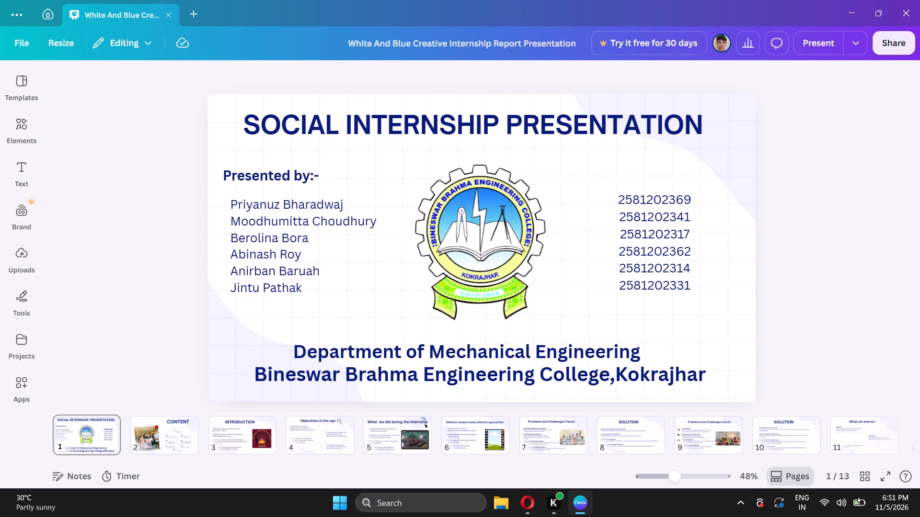
left_click(162, 430)
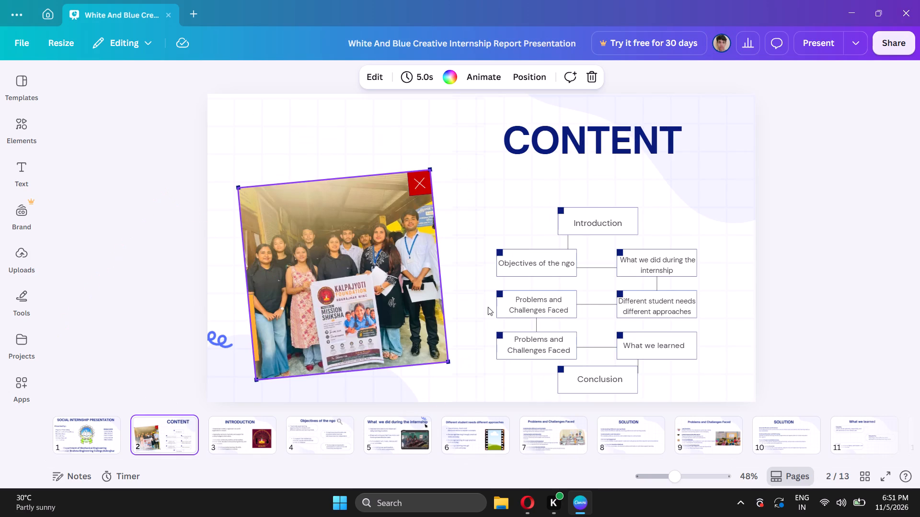
key("Right")
key("Left")
left_click(395, 250)
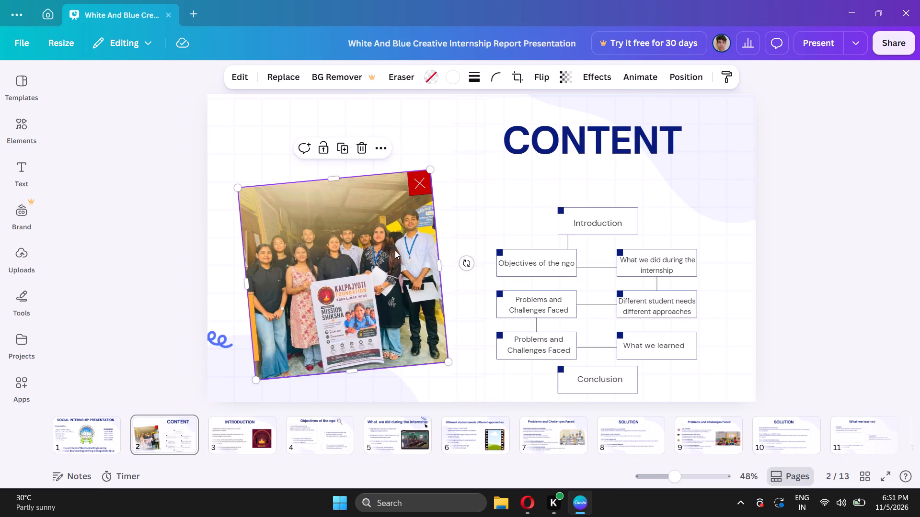
left_click_drag(437, 262, 454, 259)
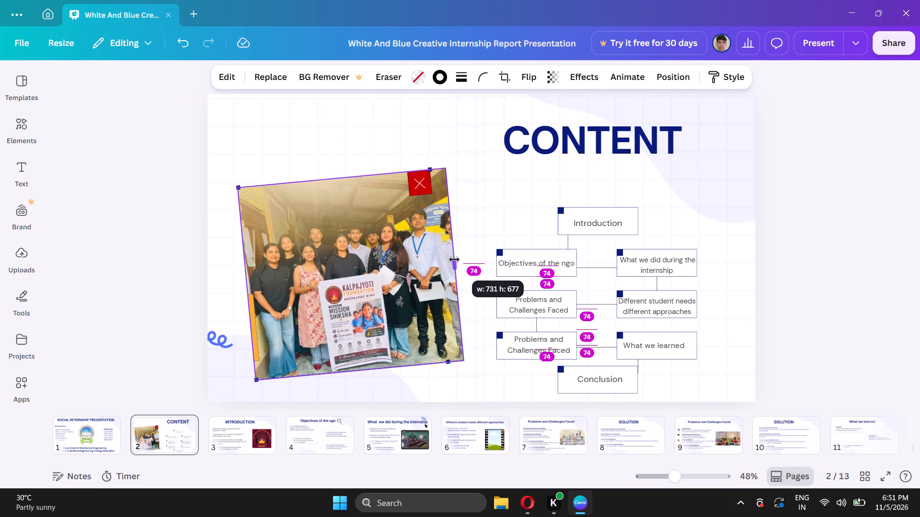
left_click_drag(454, 259, 458, 259)
left_click_drag(250, 279, 230, 283)
left_click_drag(316, 274, 316, 273)
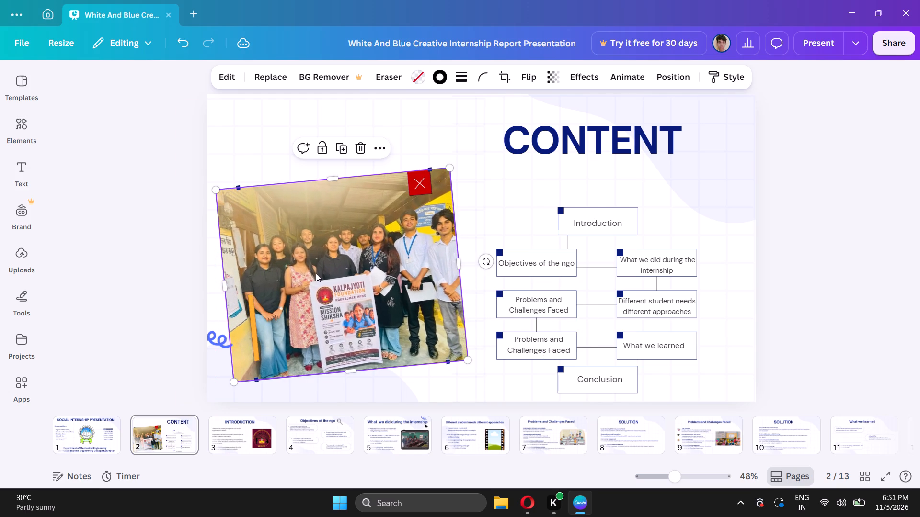
left_click_drag(316, 273, 325, 274)
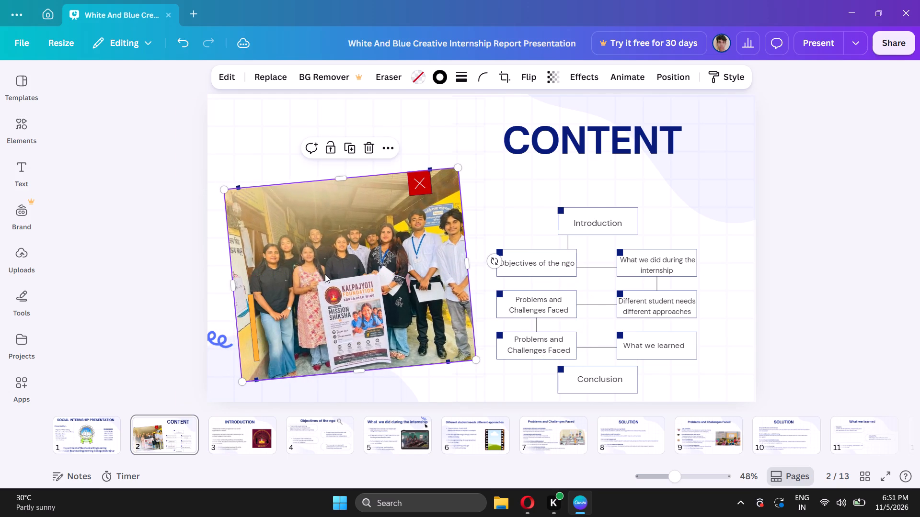
left_click(469, 266)
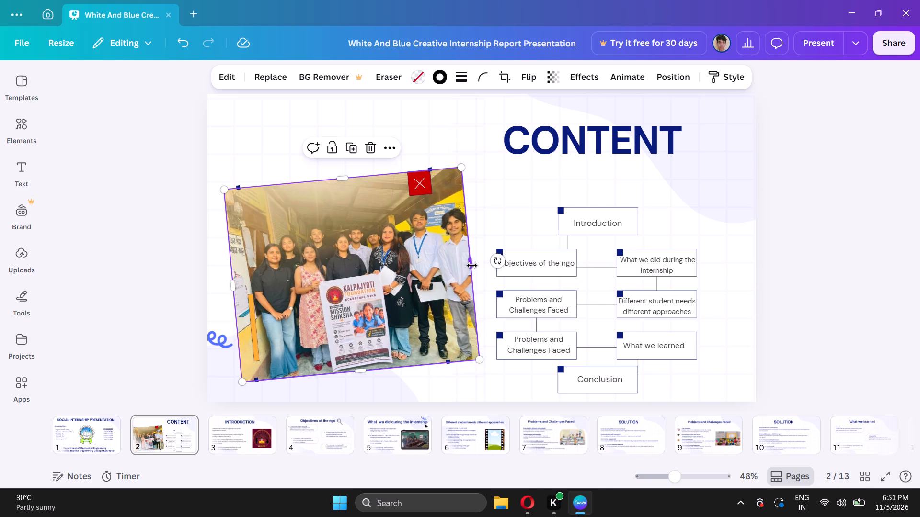
left_click(871, 213)
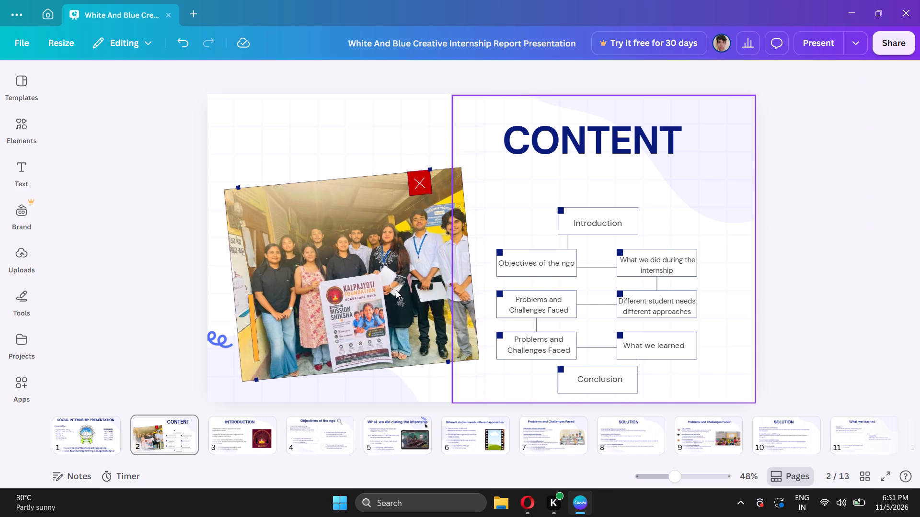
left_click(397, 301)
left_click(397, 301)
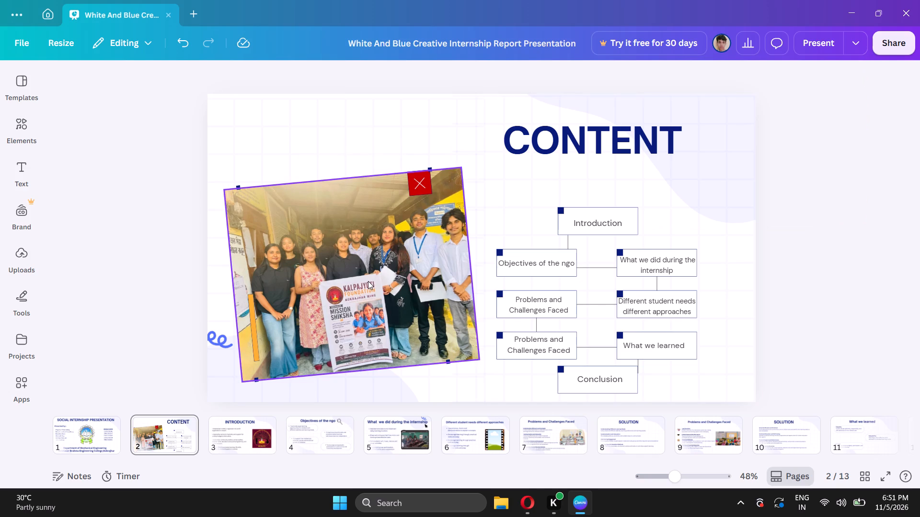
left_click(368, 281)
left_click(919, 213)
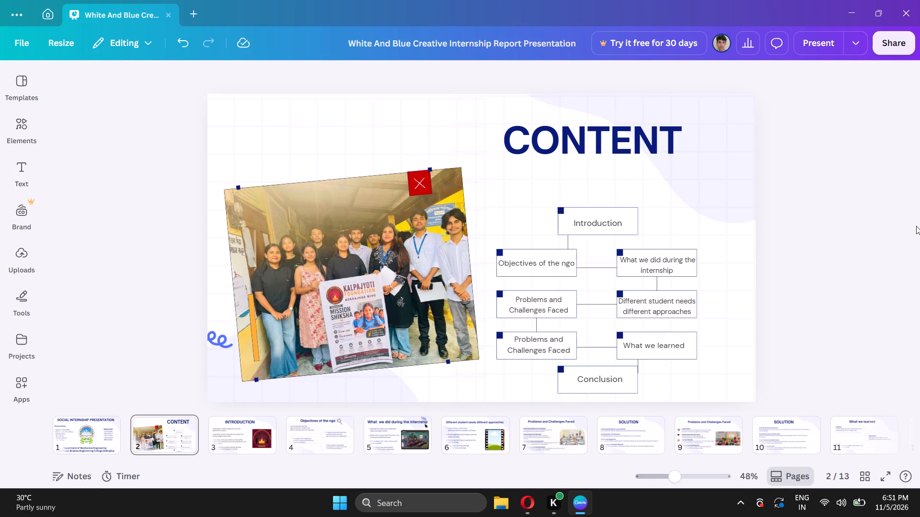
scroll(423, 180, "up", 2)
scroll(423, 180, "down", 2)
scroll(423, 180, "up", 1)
Move the red square, its white cross and the small blue corner marker to the widened photo's upper right corner.
left_click_drag(429, 183, 455, 183)
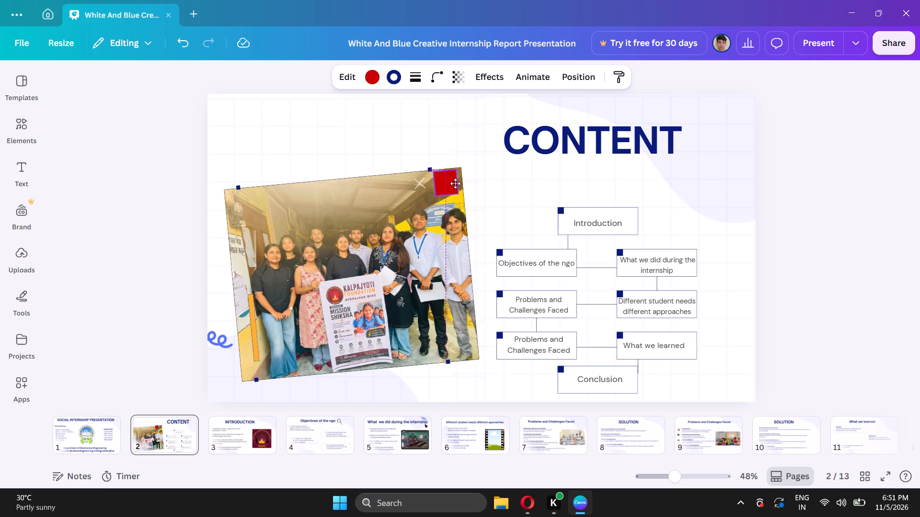
left_click_drag(455, 183, 460, 182)
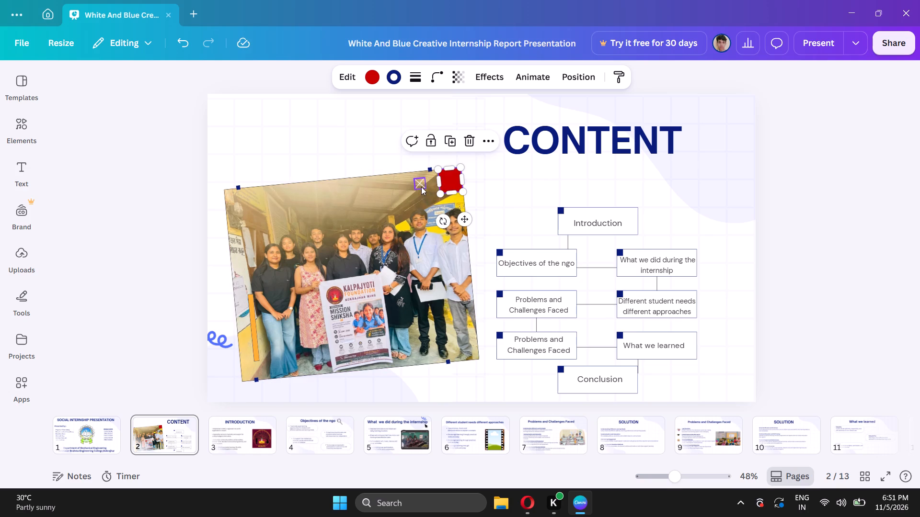
left_click_drag(422, 182, 452, 180)
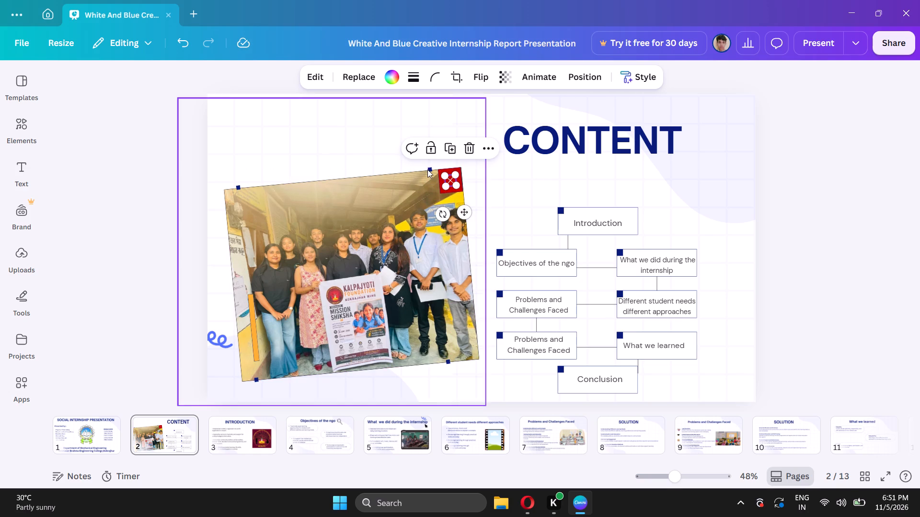
left_click_drag(429, 169, 459, 171)
left_click(783, 187)
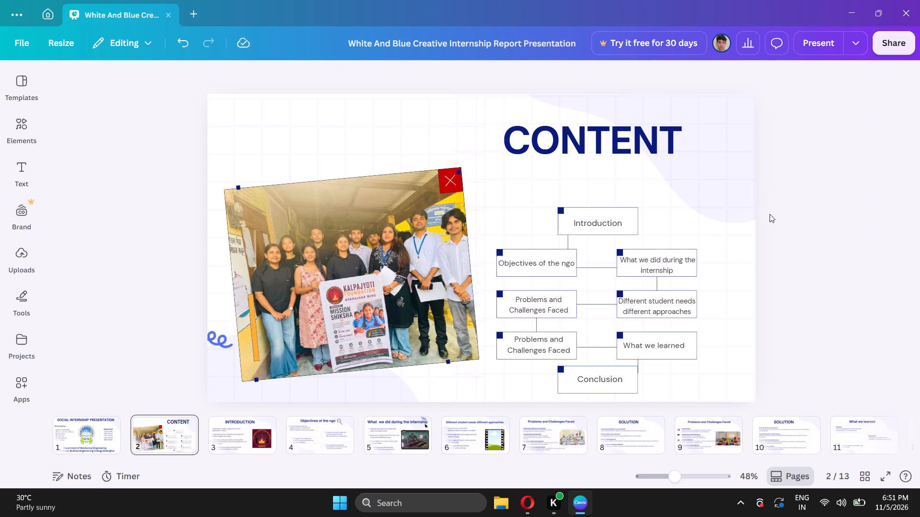
left_click(459, 175)
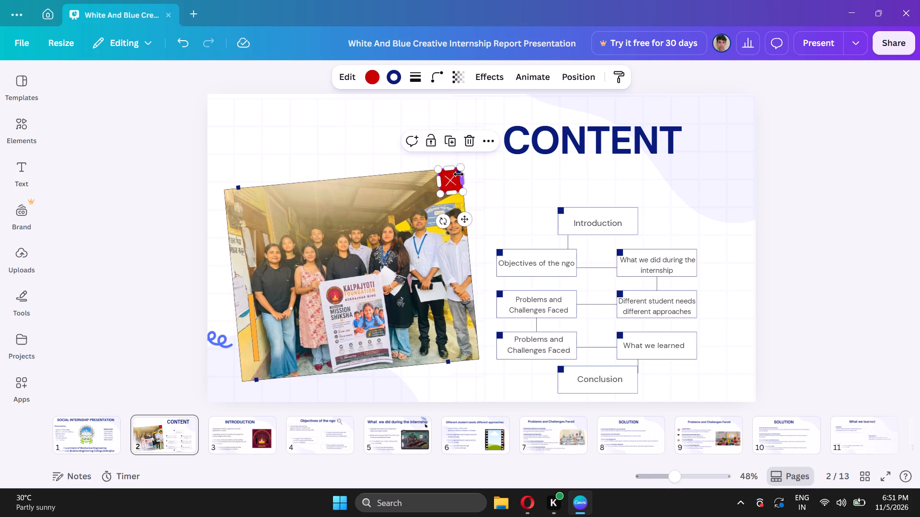
left_click(765, 172)
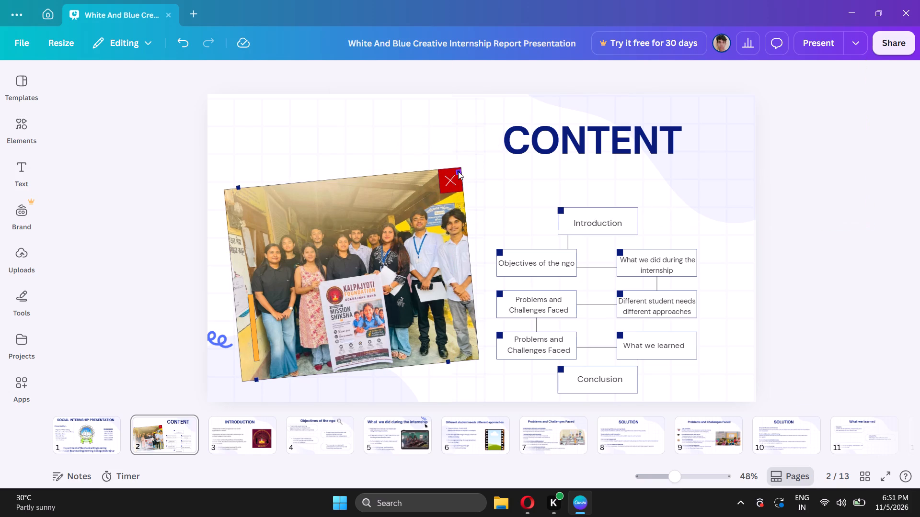
left_click(458, 171)
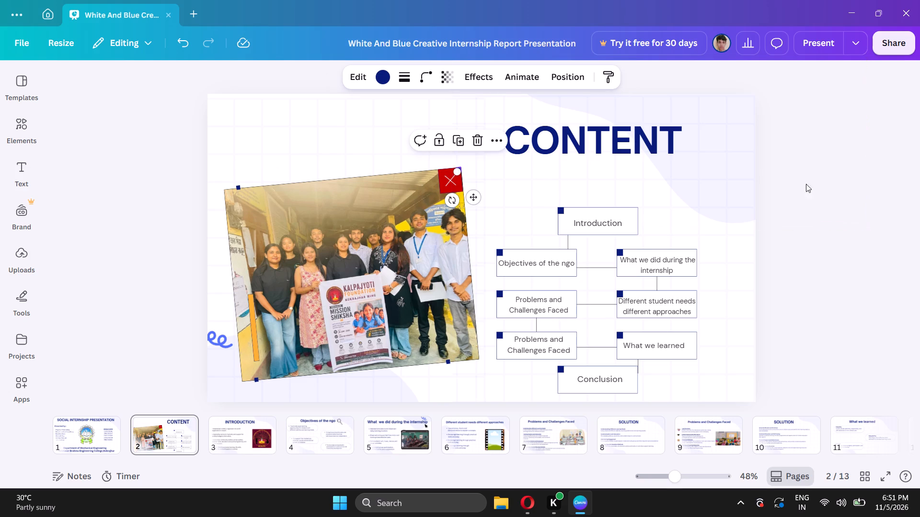
left_click(831, 177)
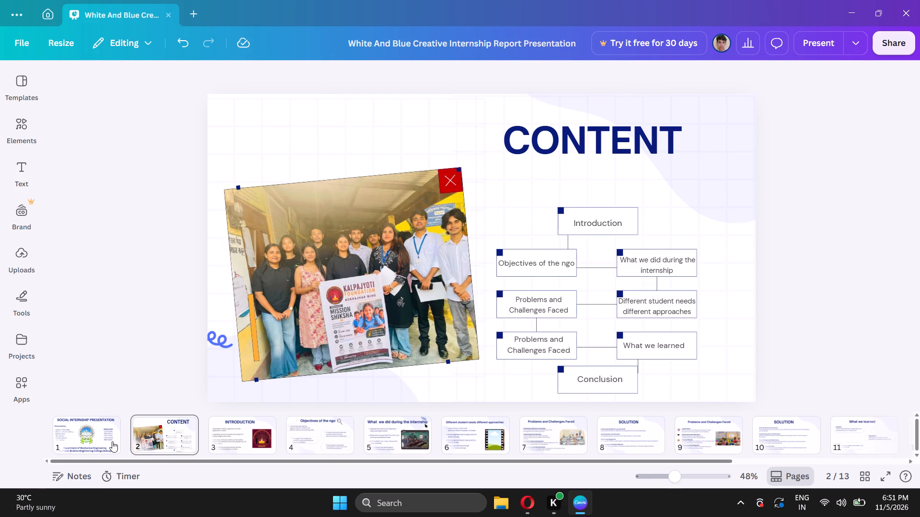
Check the font size of the INTRODUCTION heading on page 3.
key("Right")
key("Left")
key("Left")
key("Right")
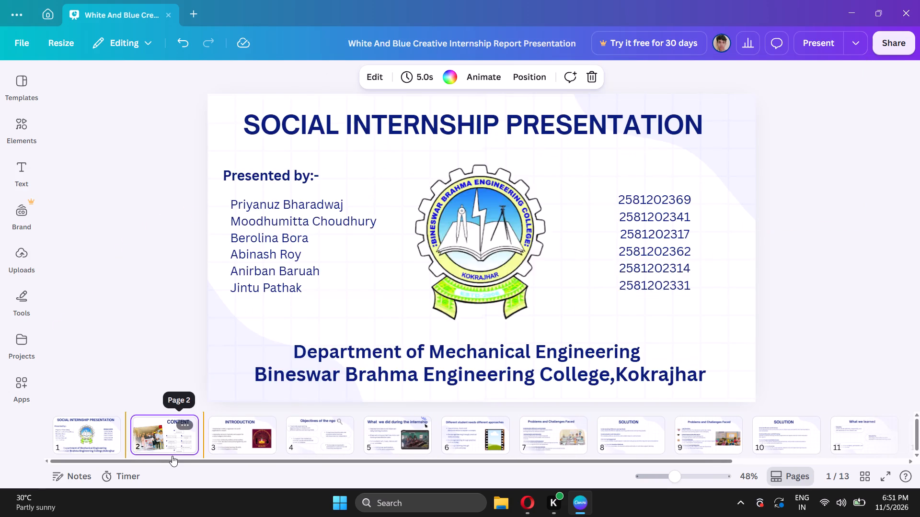
left_click(190, 437)
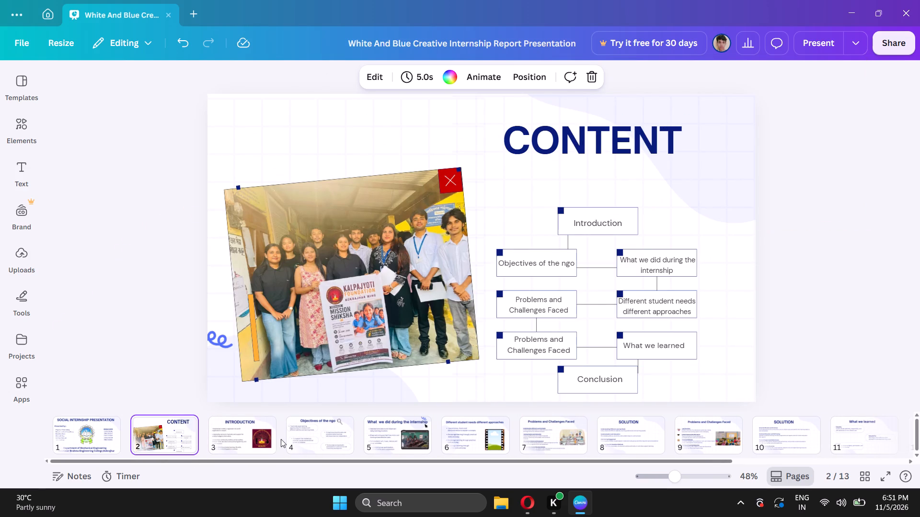
left_click(261, 438)
left_click(500, 139)
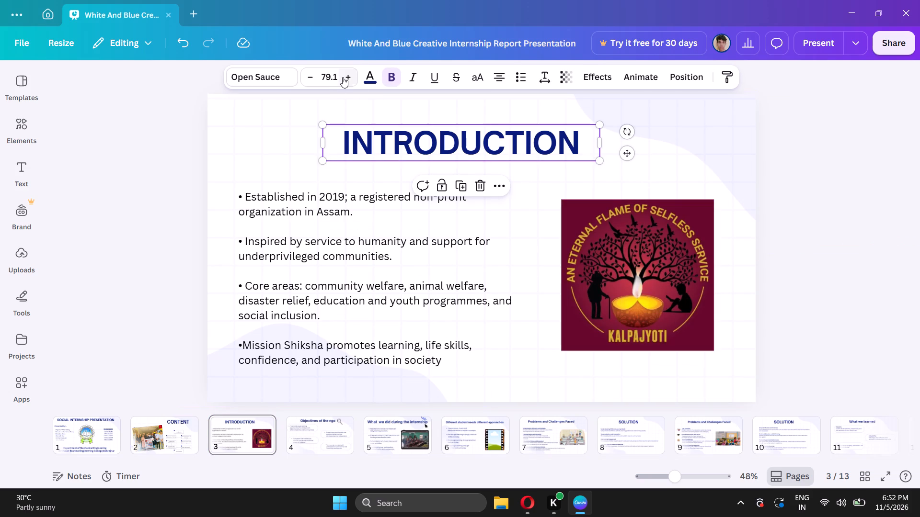
Set the font size of the "Objectives of the ngo" heading on page 4 to 79.1.
left_click(344, 421)
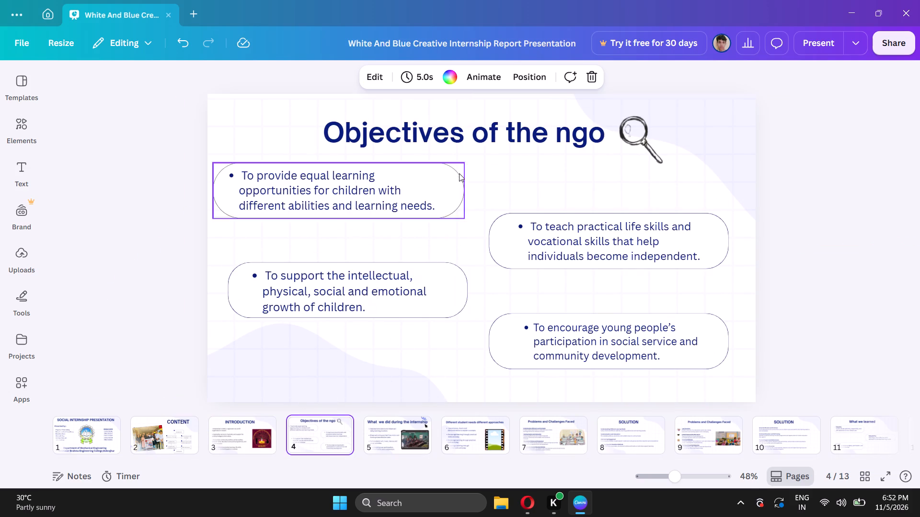
double_click(455, 142)
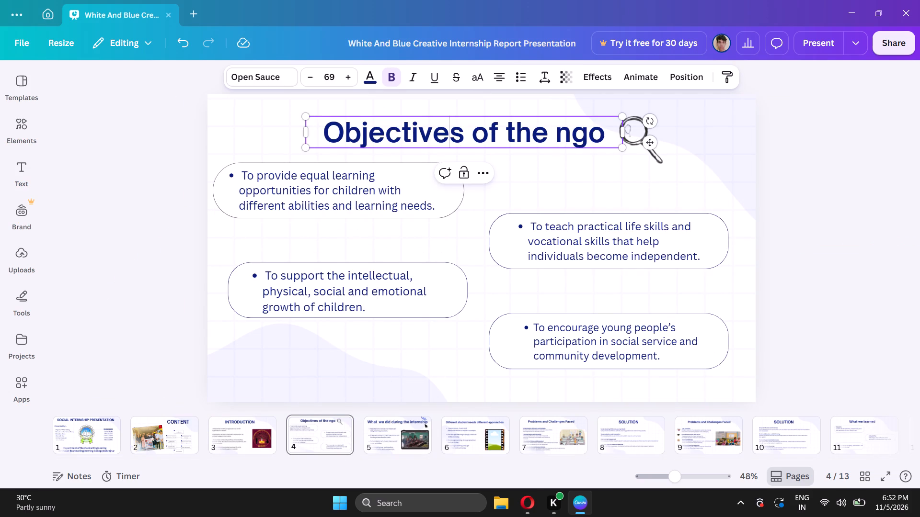
left_click_drag(609, 132, 334, 149)
left_click(335, 79)
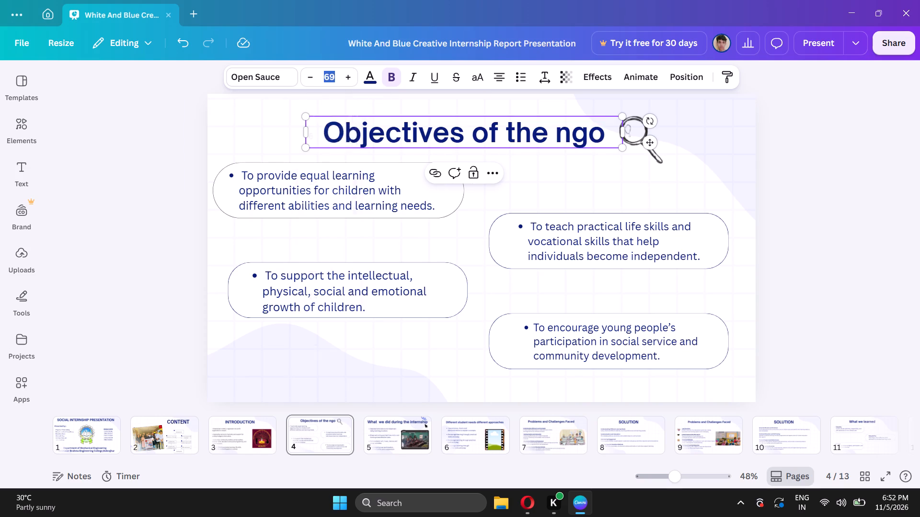
type("79")
type(".1")
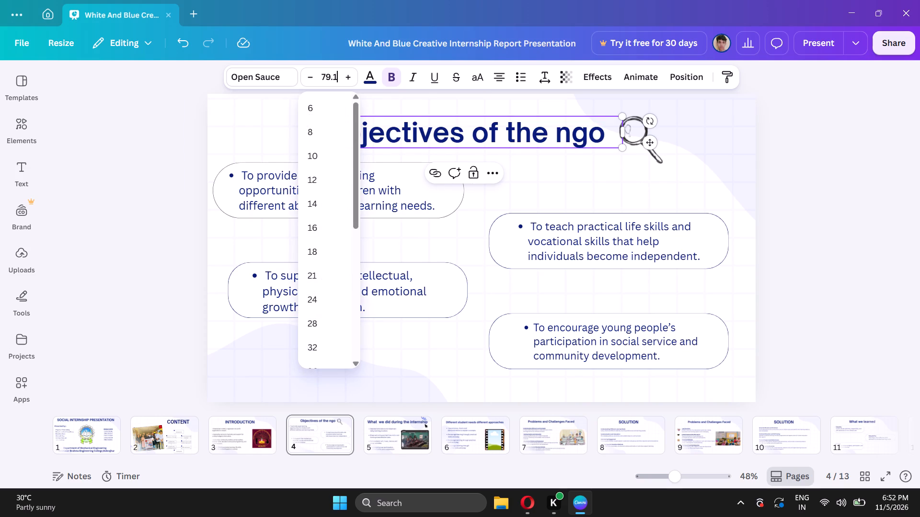
key("Return")
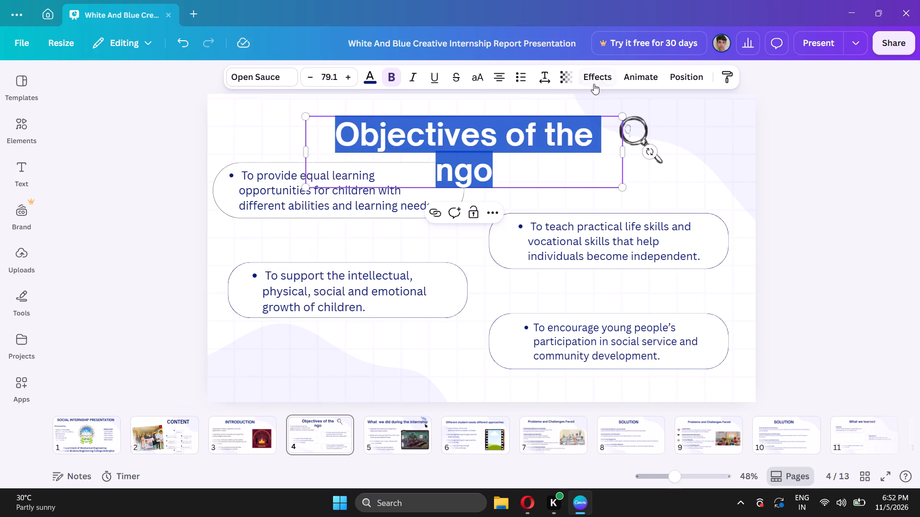
Widen the heading's text box to fit the title on one line and shift the magnifying glass clear of it.
left_click_drag(627, 155, 647, 153)
left_click(787, 140)
left_click_drag(649, 136, 663, 136)
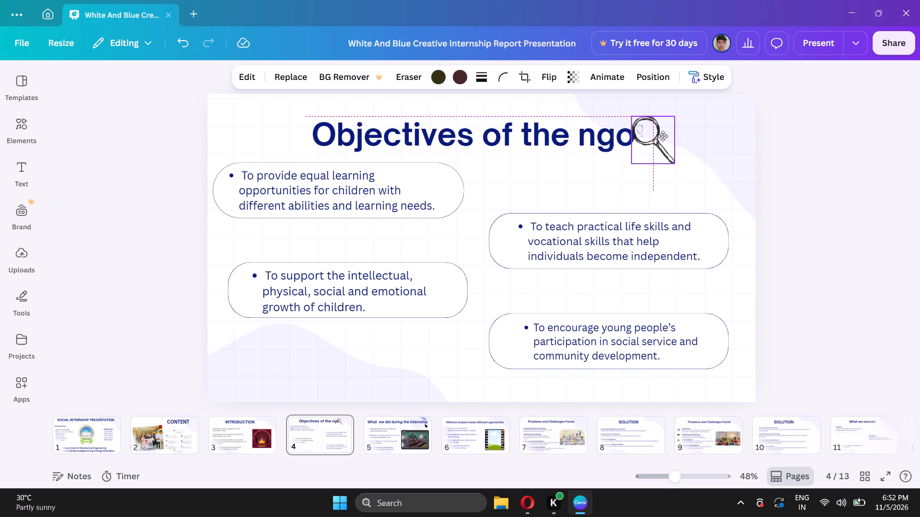
left_click_drag(663, 136, 669, 140)
left_click(826, 162)
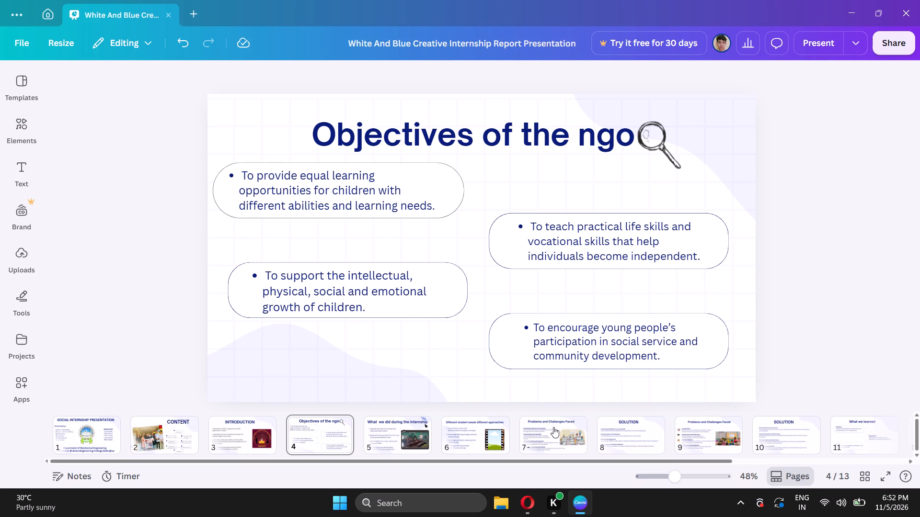
Copy the page 4 heading's font size and set the "What we did during the internship" heading on page 5 to 79.1.
left_click(393, 141)
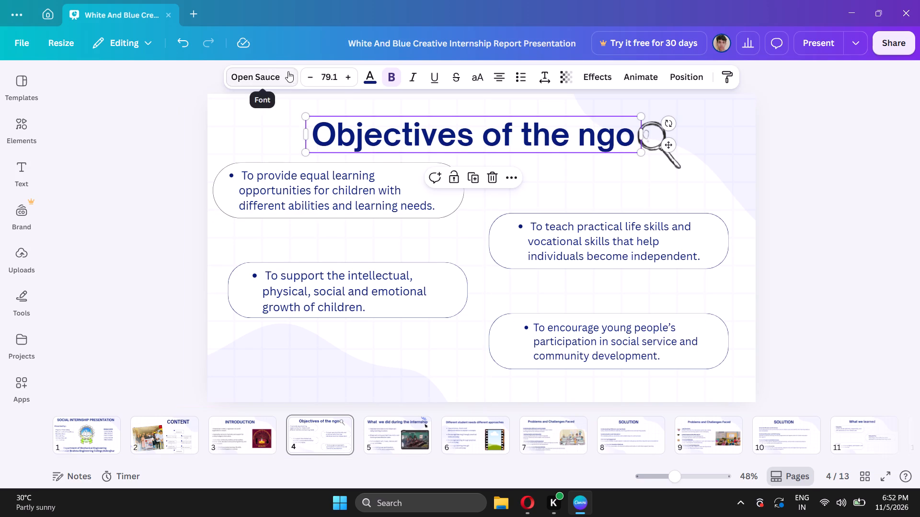
left_click(326, 74)
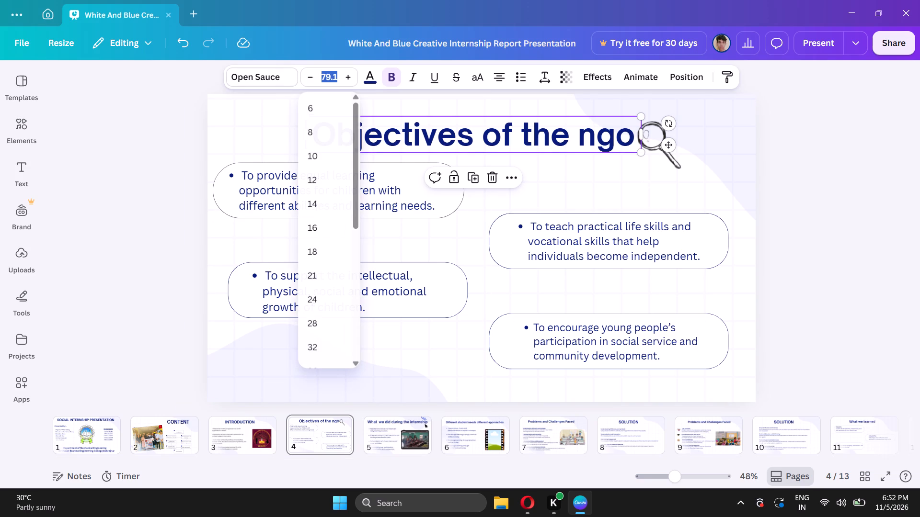
key("ctrl+c")
left_click(777, 147)
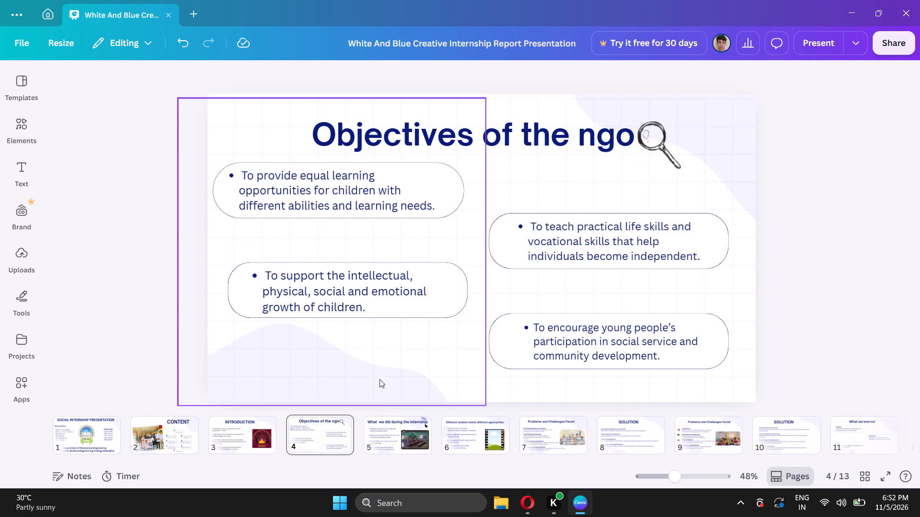
left_click(378, 412)
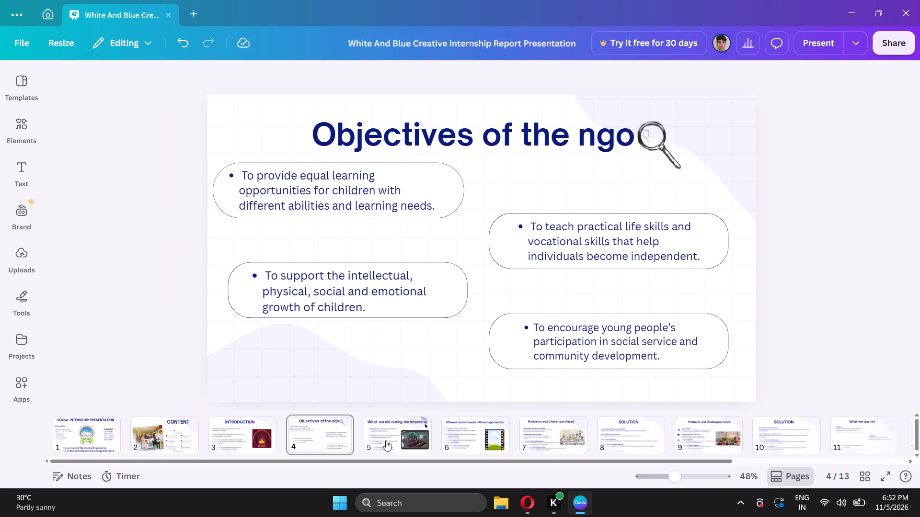
left_click(387, 436)
left_click(431, 152)
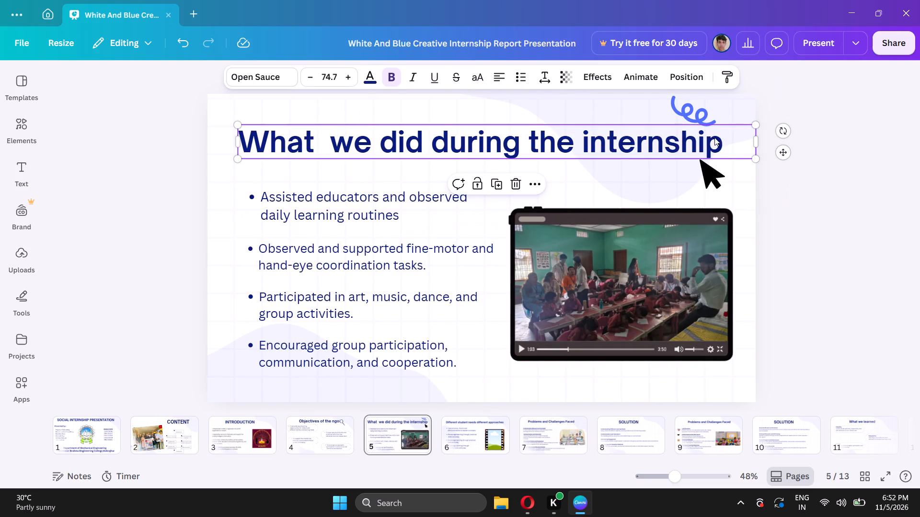
left_click(724, 141)
left_click_drag(723, 142, 286, 151)
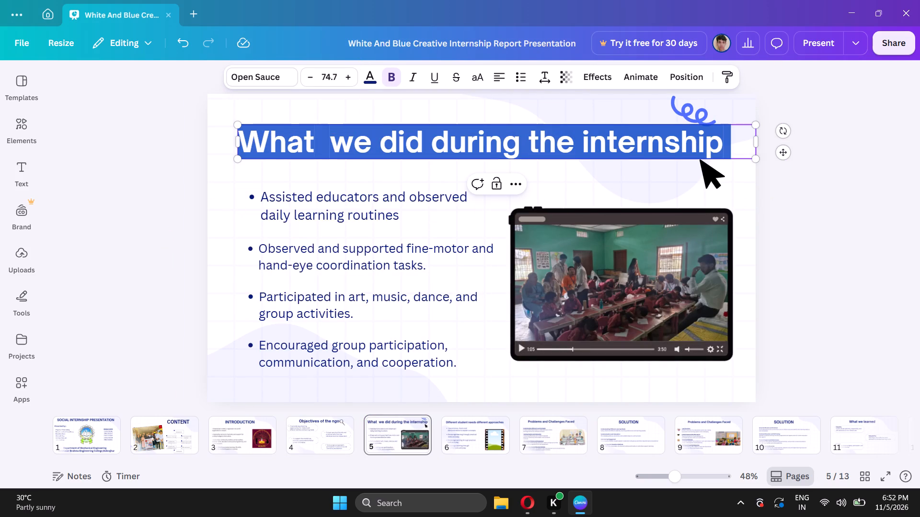
left_click_drag(286, 151, 274, 153)
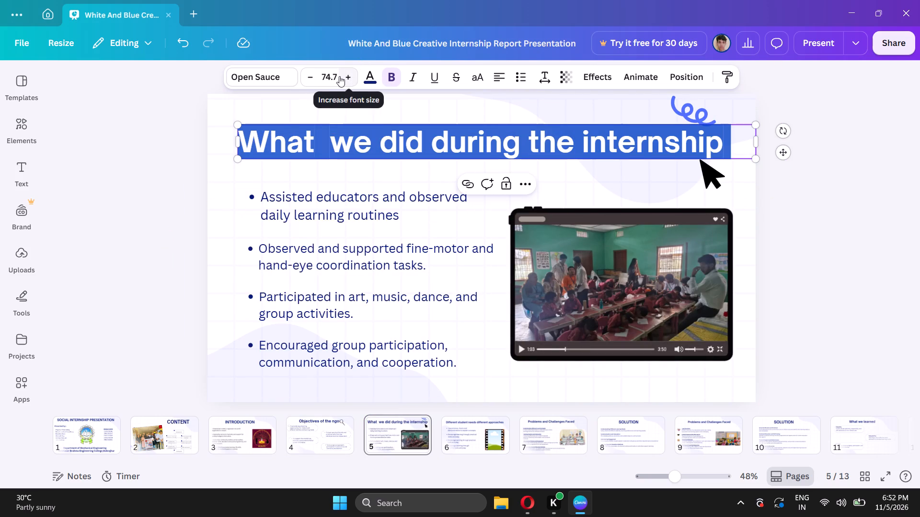
left_click(335, 76)
key("ctrl+v")
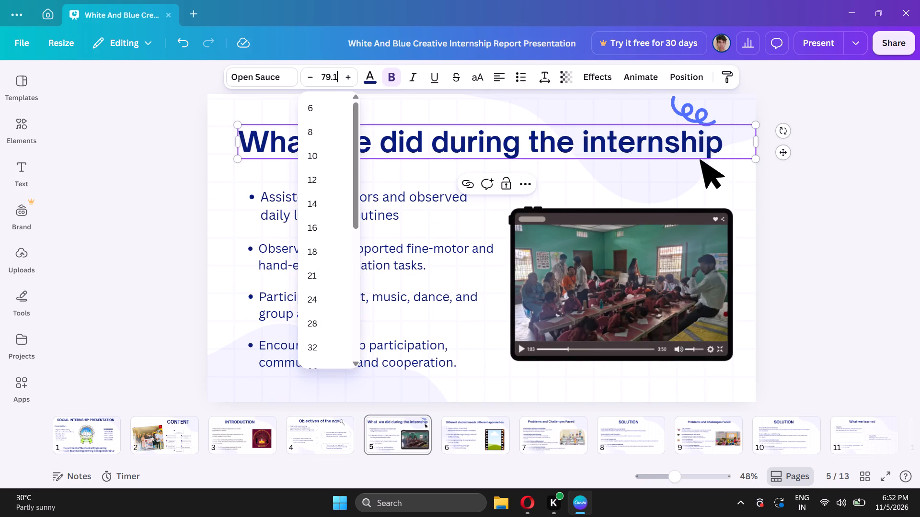
key("Return")
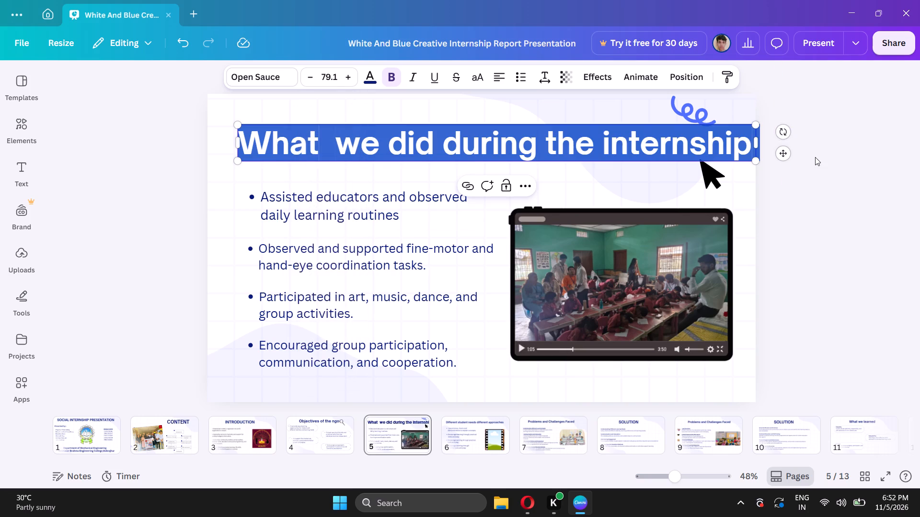
Shift the enlarged page 5 heading slightly left so that it sits within the slide's width.
left_click(815, 157)
left_click_drag(554, 138, 546, 137)
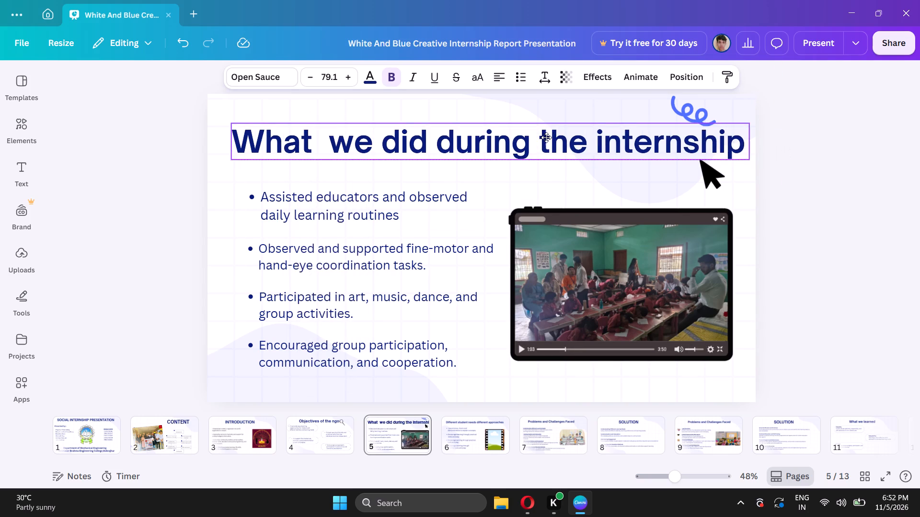
left_click_drag(546, 137, 545, 138)
left_click(887, 188)
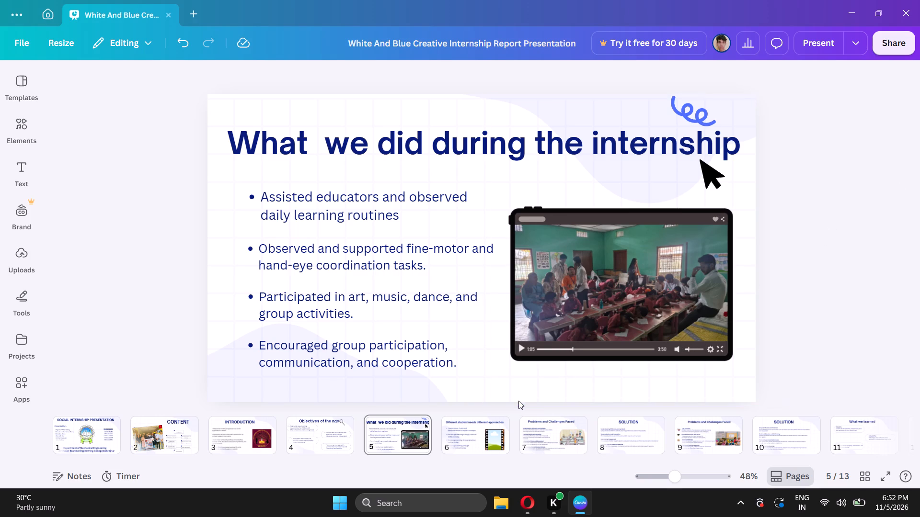
left_click(454, 438)
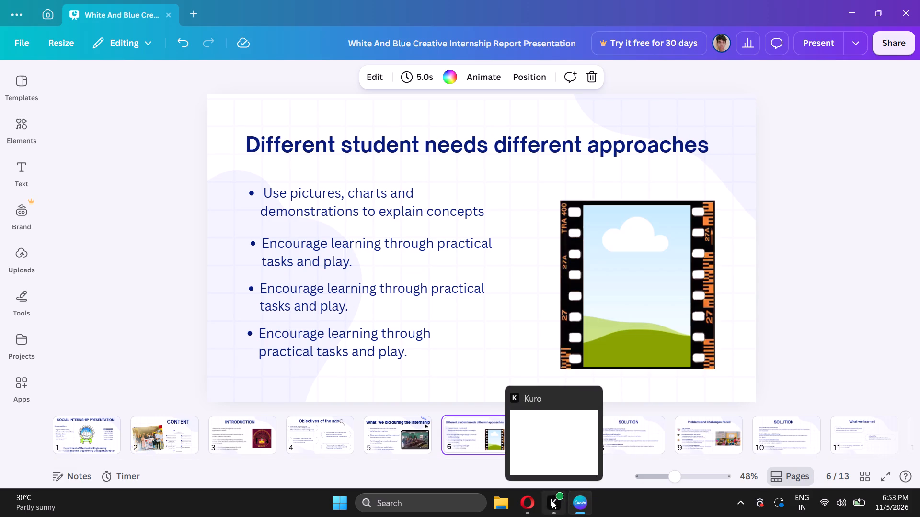
left_click(527, 501)
left_click(18, 247)
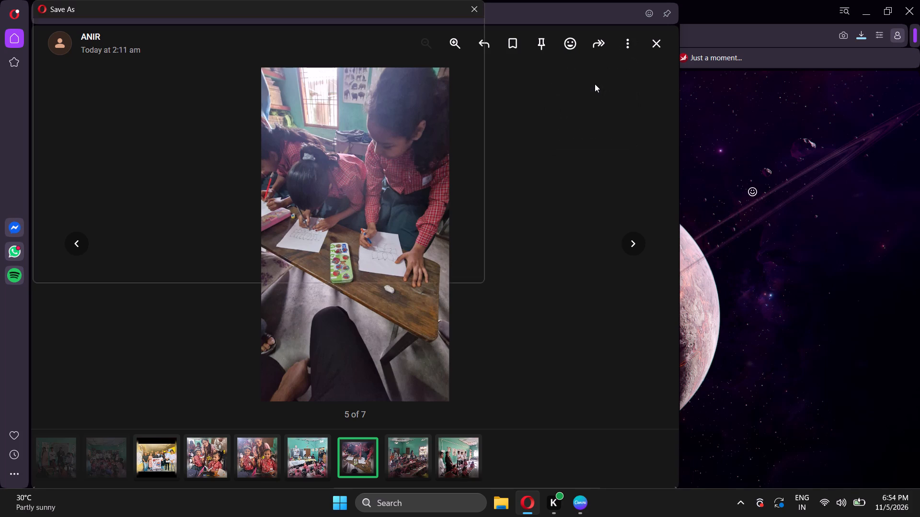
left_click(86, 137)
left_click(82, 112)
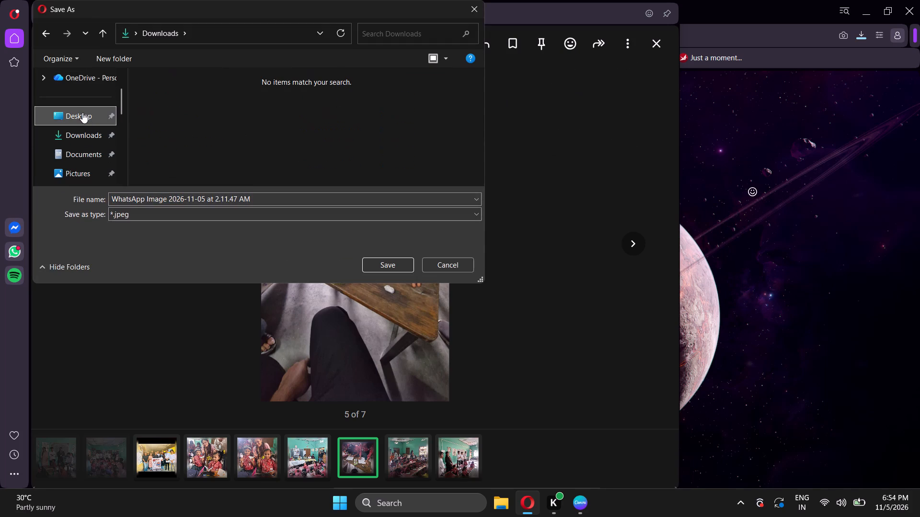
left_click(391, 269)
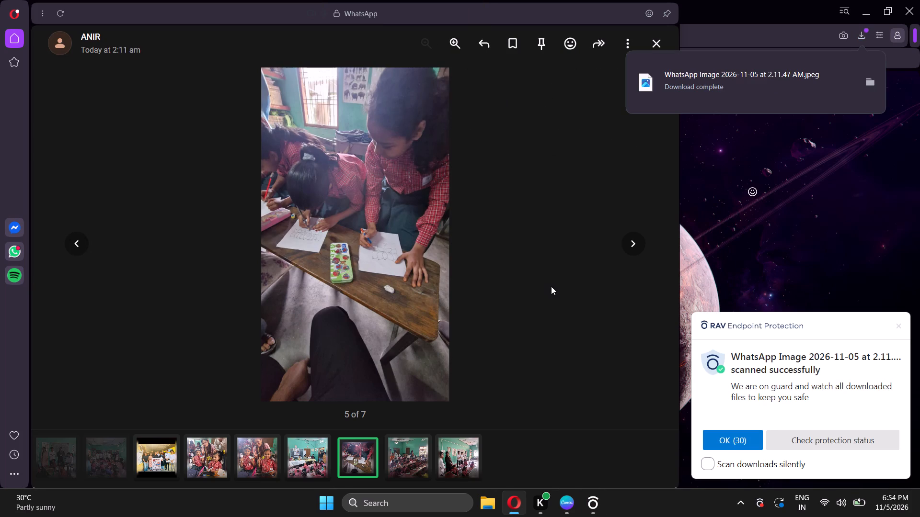
key("Right")
scroll(551, 286, "up", 1)
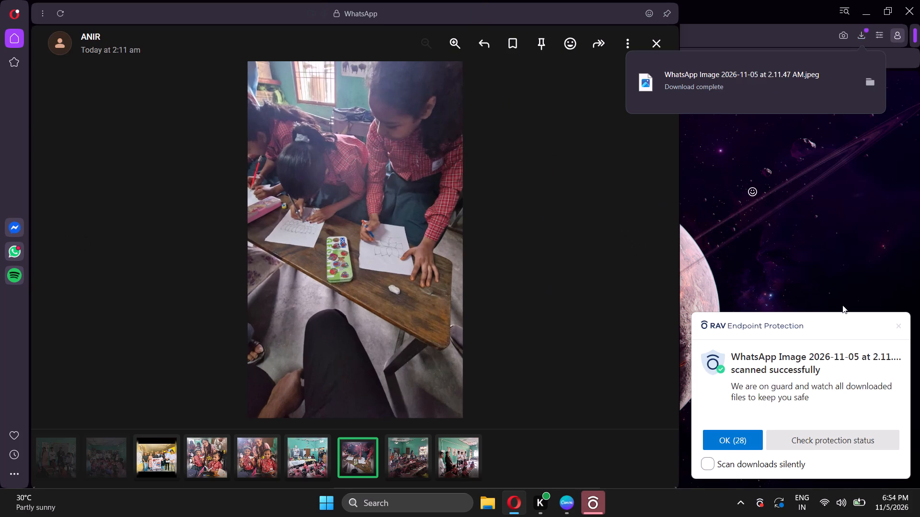
left_click(899, 325)
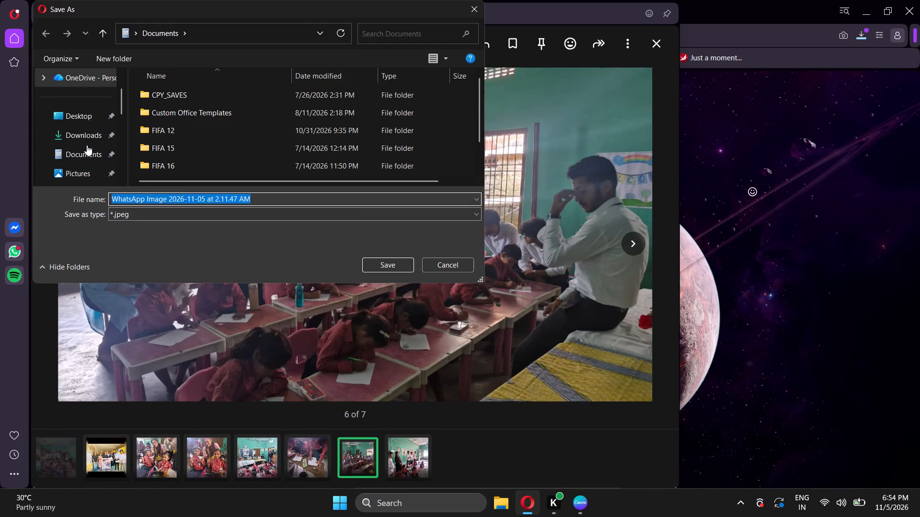
left_click(55, 118)
left_click(387, 261)
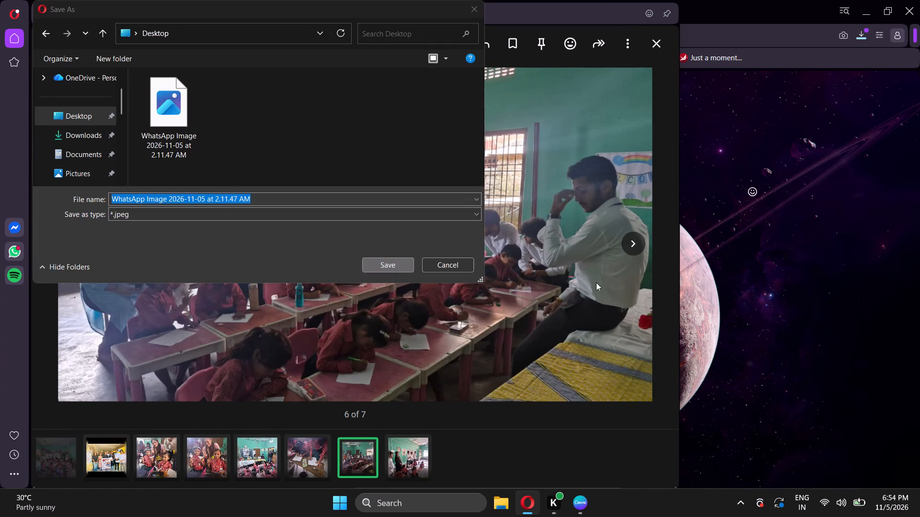
left_click(512, 252)
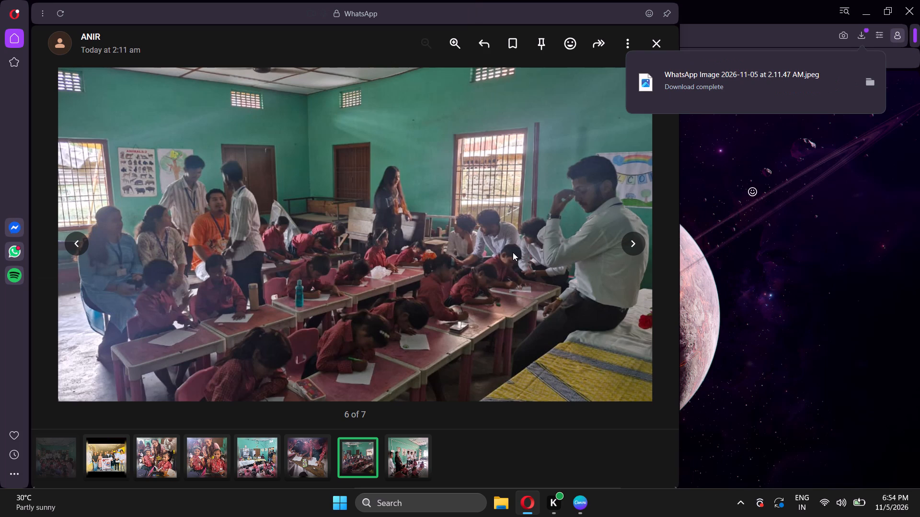
key("Right")
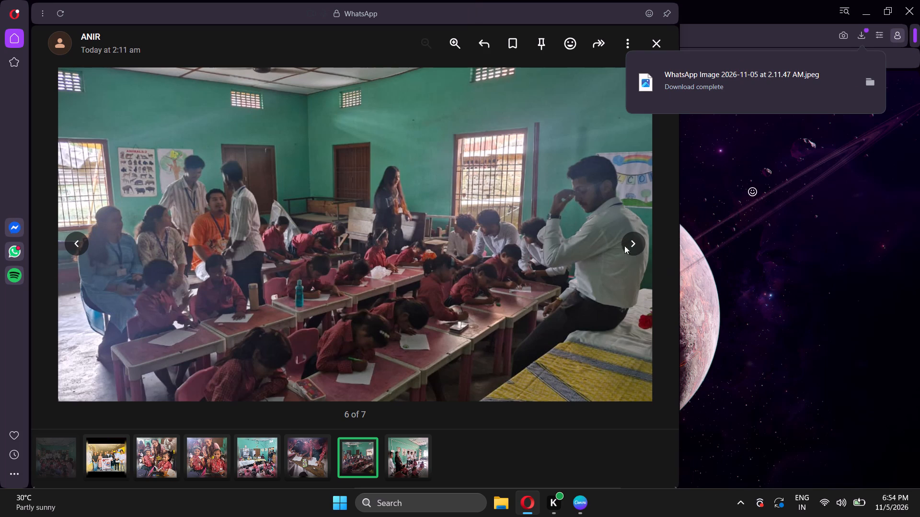
left_click(633, 247)
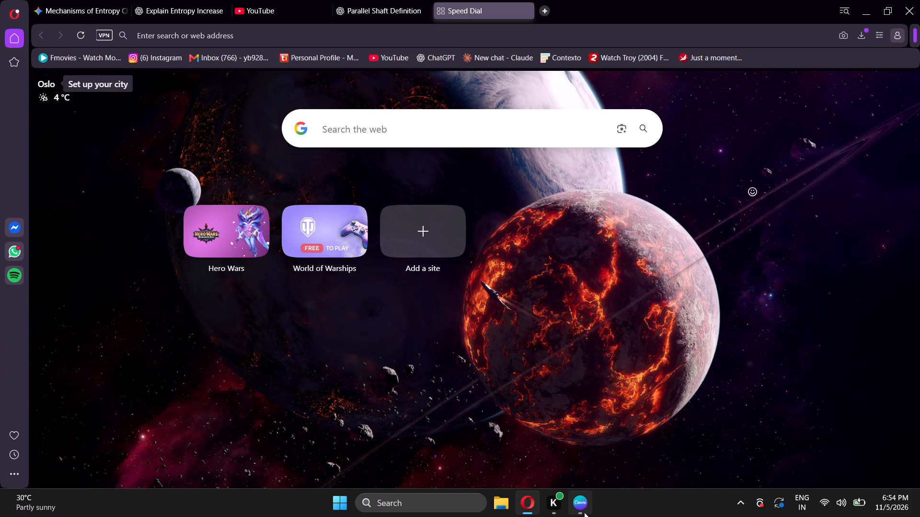
Switch to Canva and upload the downloaded WhatsApp classroom image from the Desktop.
left_click(584, 512)
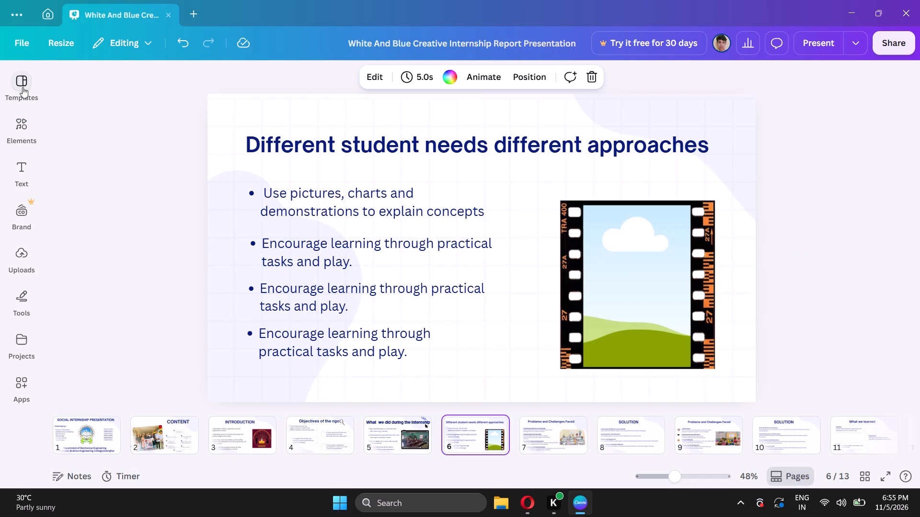
left_click(17, 272)
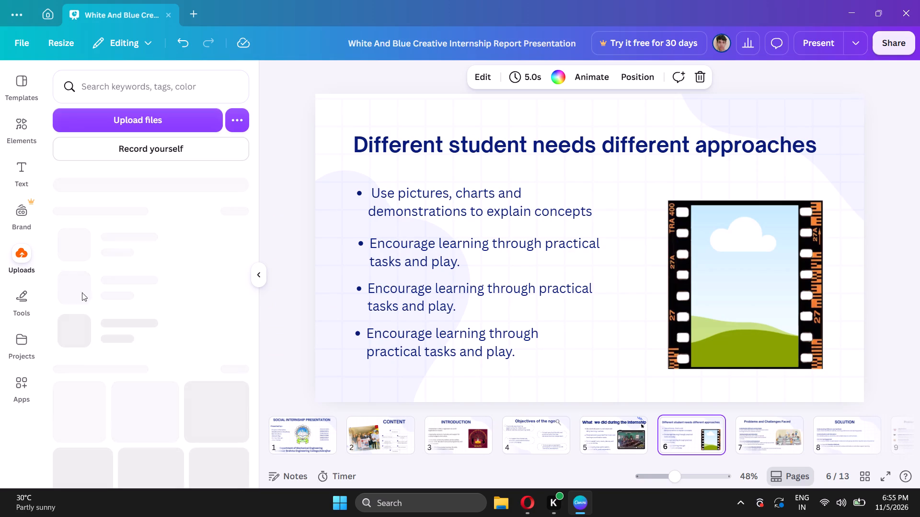
left_click(134, 117)
left_click(51, 112)
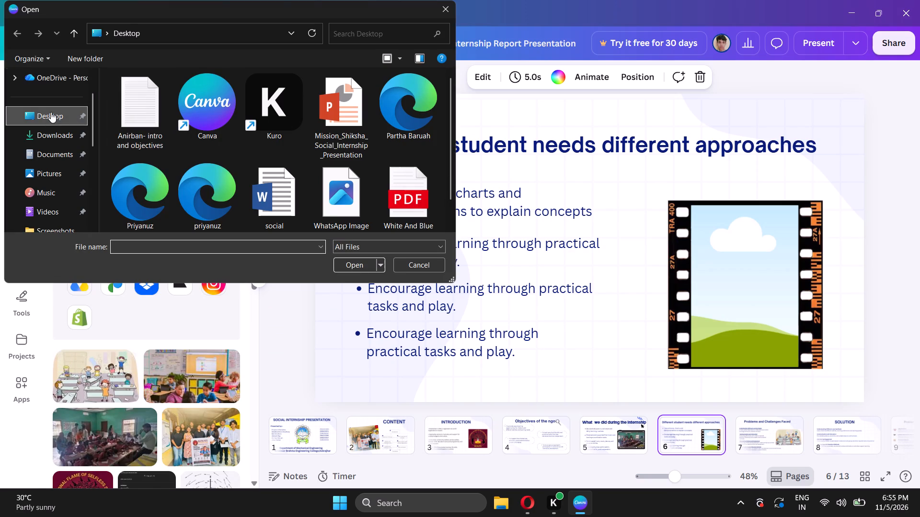
left_click(68, 116)
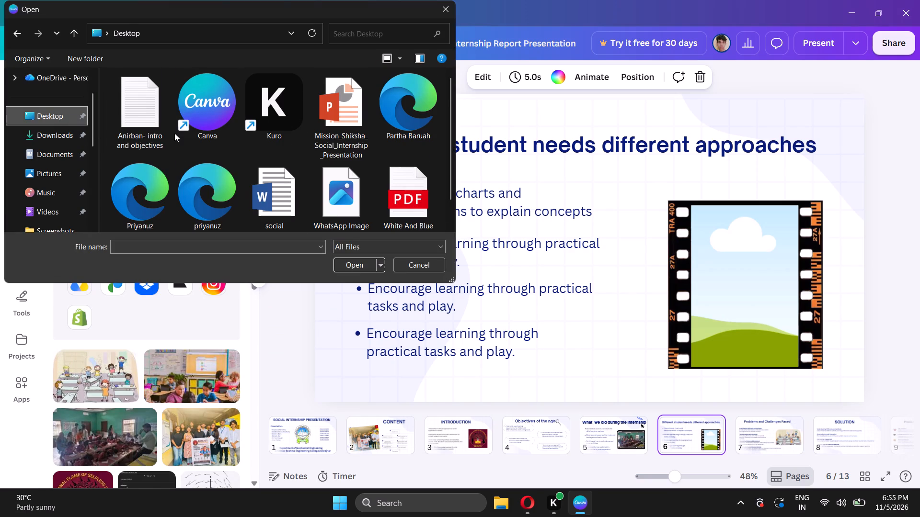
scroll(174, 133, "down", 6)
left_click(349, 198)
left_click(373, 264)
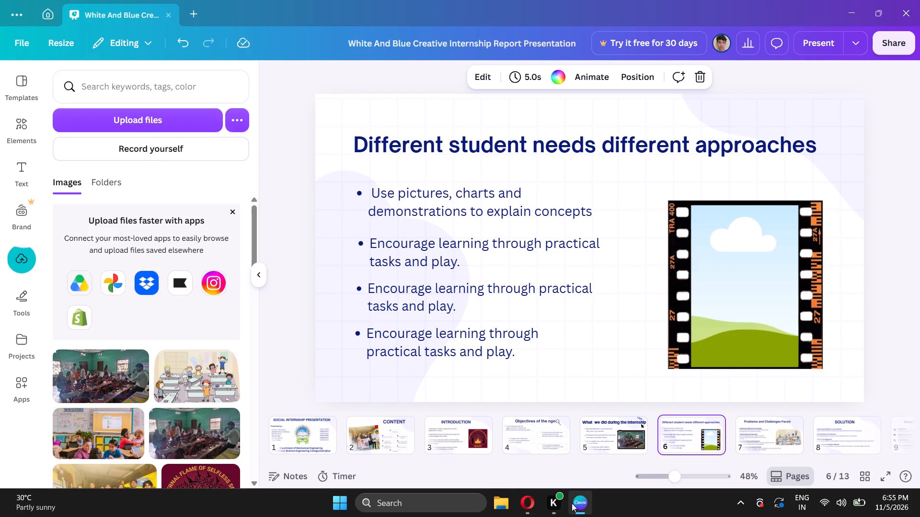
Return to the WhatsApp photos in Opera and browse forward to the photo of pupils writing at a desk (5 of 7).
left_click(533, 501)
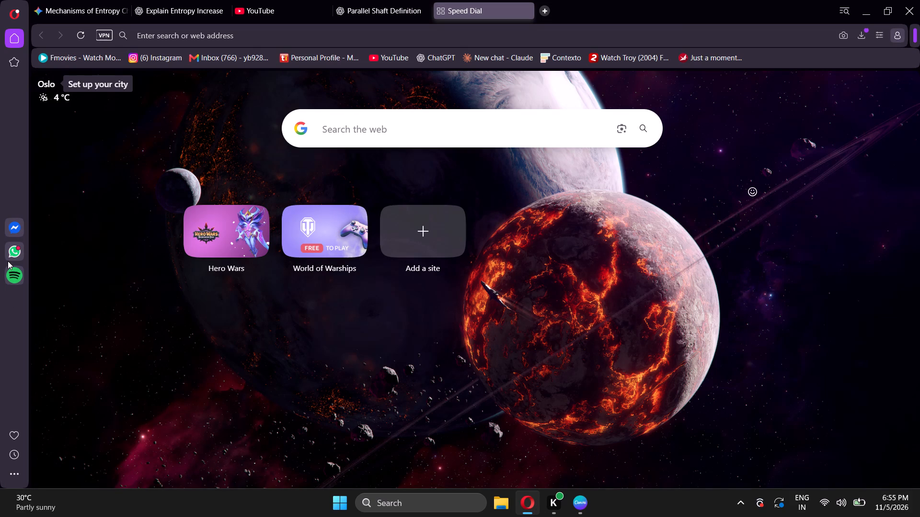
left_click(8, 261)
left_click(14, 256)
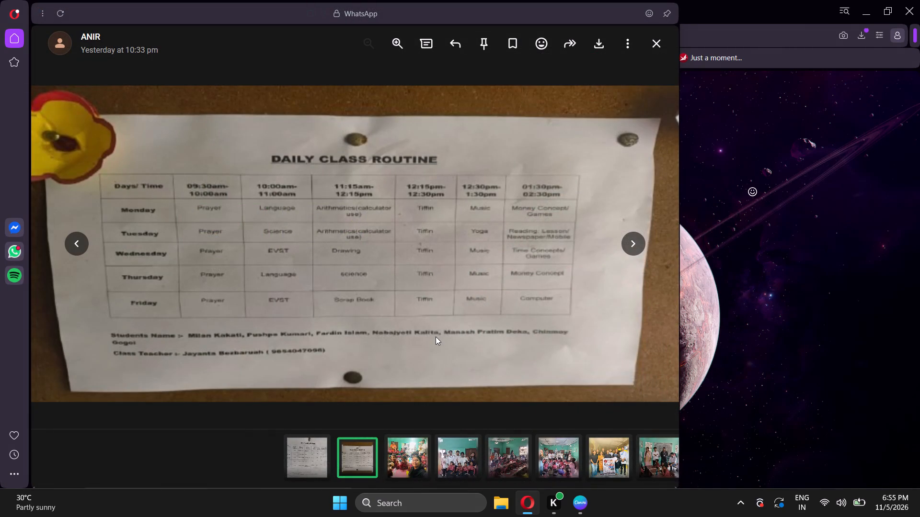
key("Right")
key("Right")
key("Right")
key("Right")
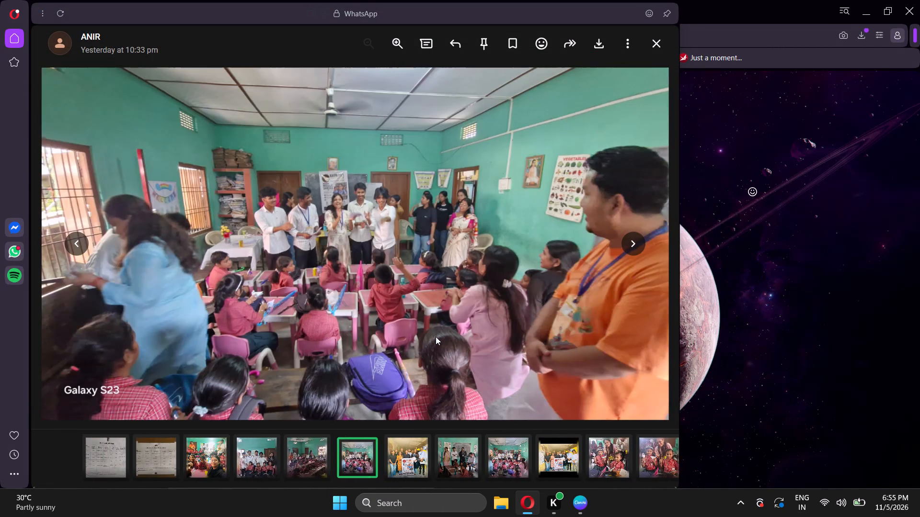
key("Right")
key("Right")
key("Right")
key("Right")
key("Right")
key("Right")
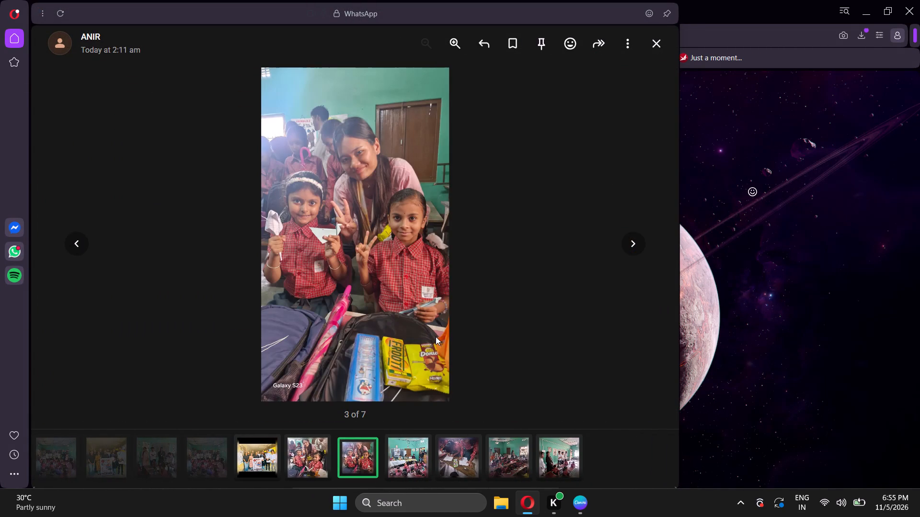
key("Right")
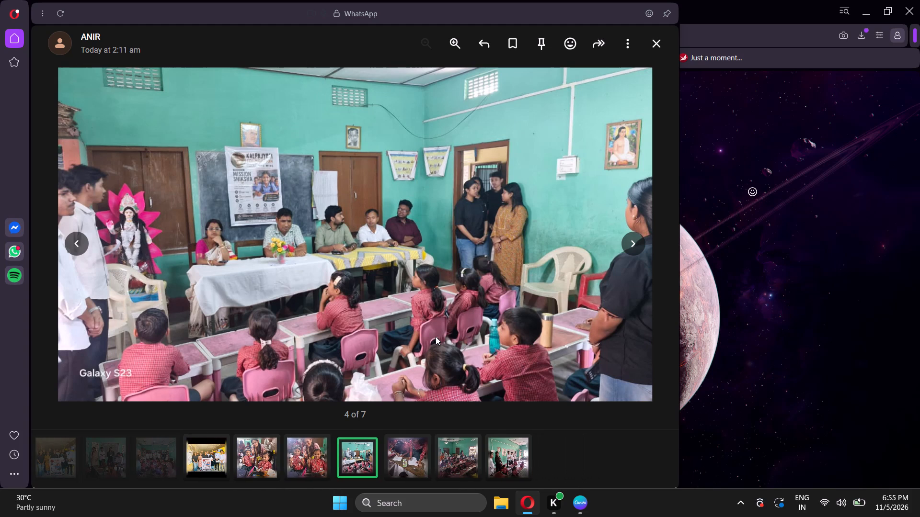
key("Right")
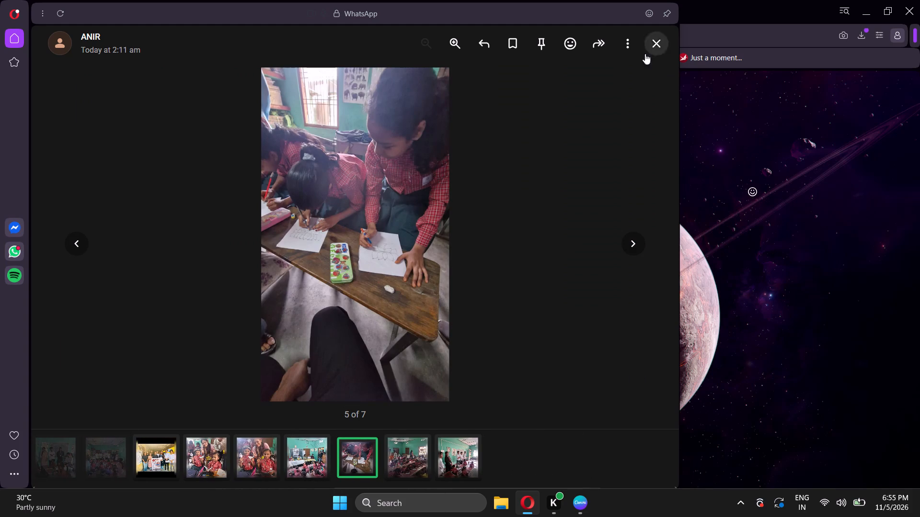
Download the photo of pupils writing at a desk to the Desktop as "WhatsApp Image 2026-11-05 at 2.11.47 21".
left_click(630, 51)
left_click(604, 90)
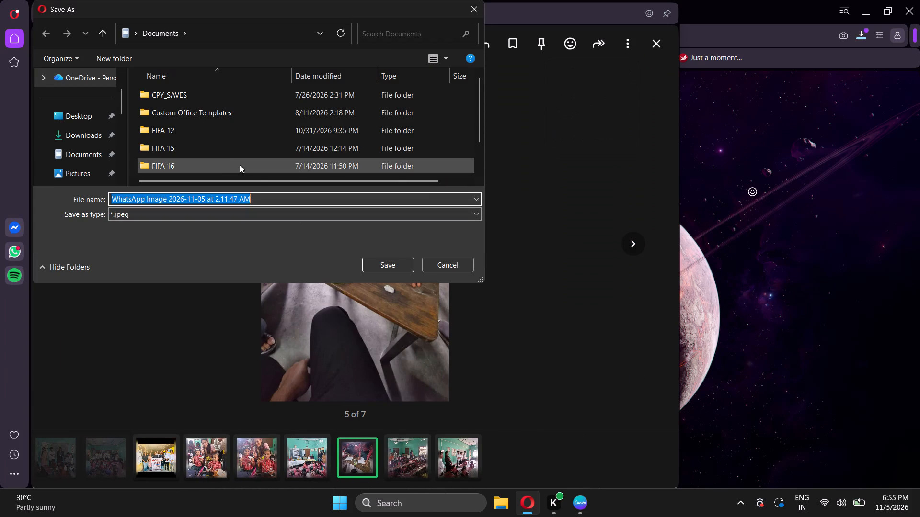
left_click(99, 134)
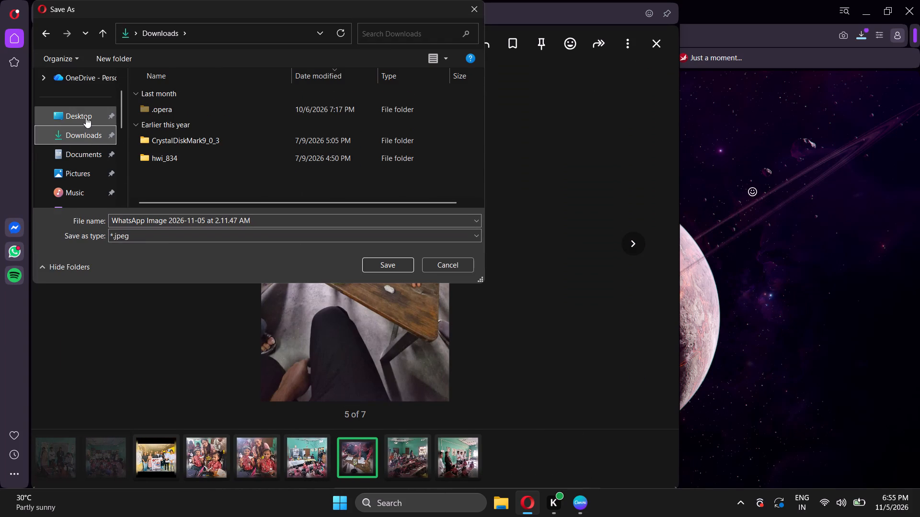
left_click(82, 114)
left_click(257, 202)
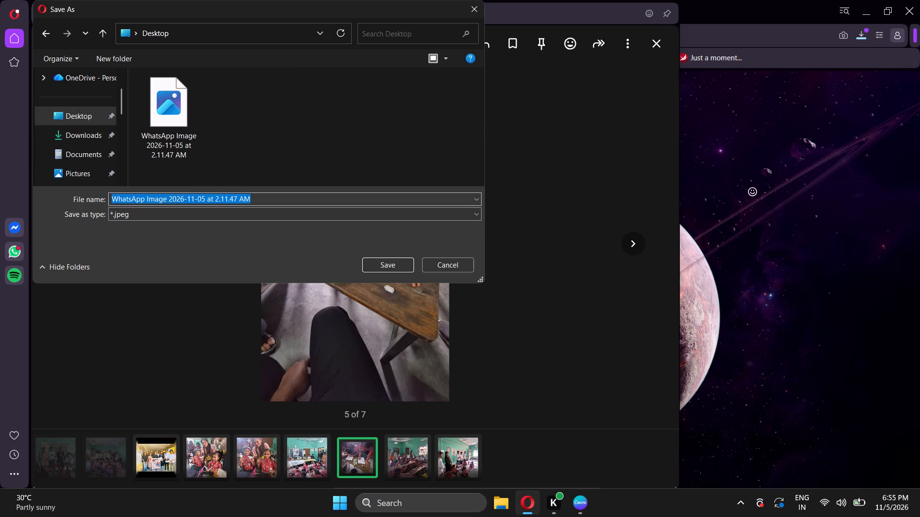
left_click(257, 202)
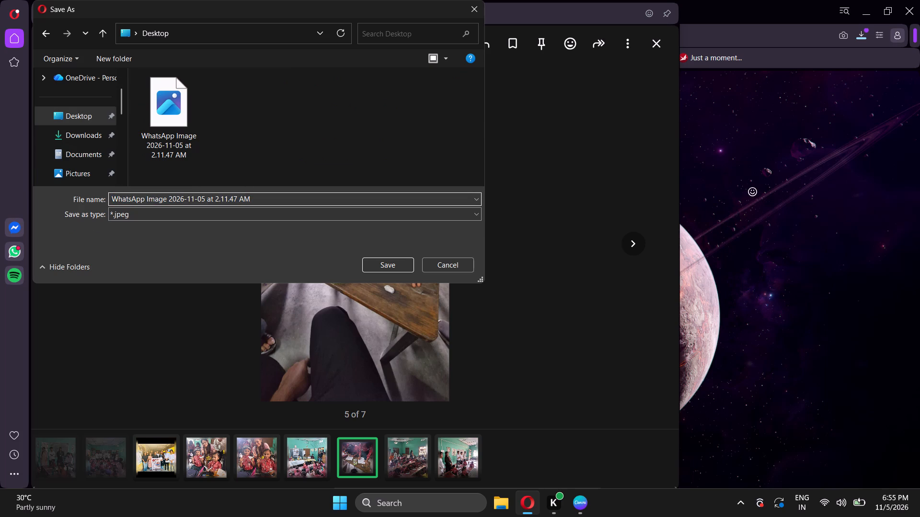
key("BackSpace")
key("BackSpace")
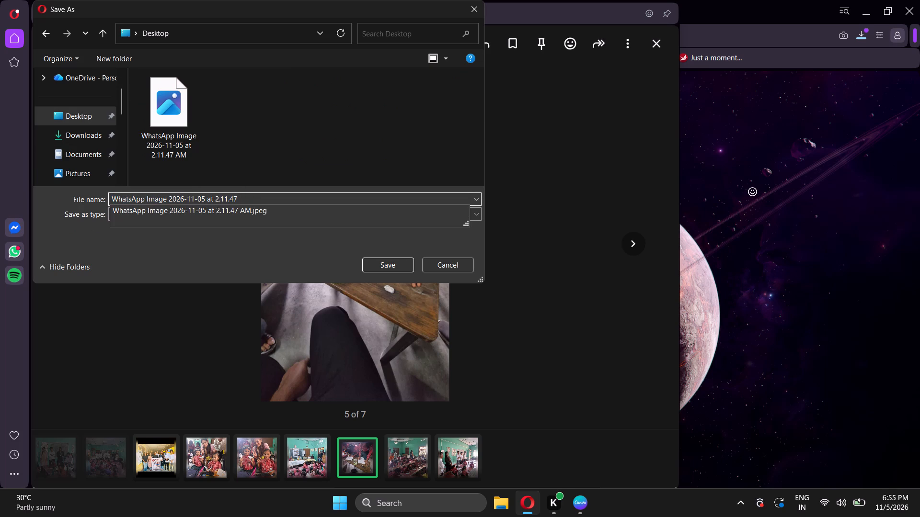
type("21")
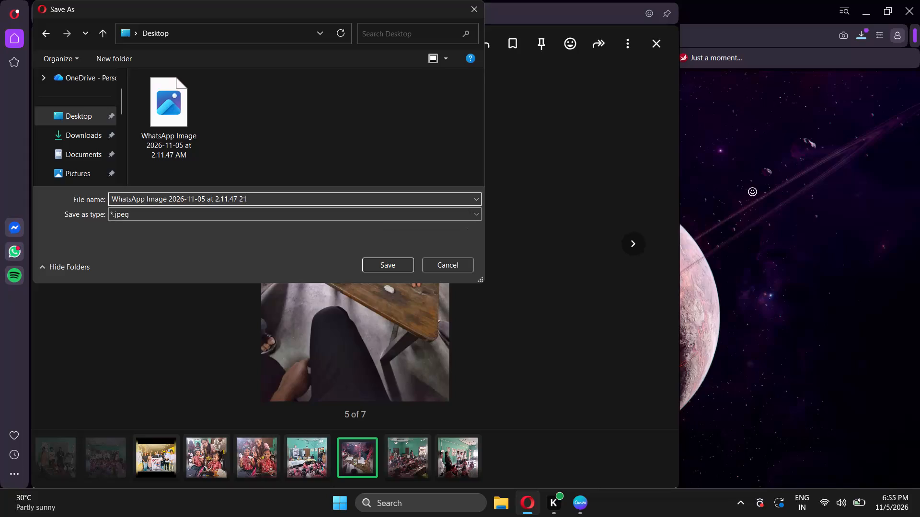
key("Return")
left_click(817, 303)
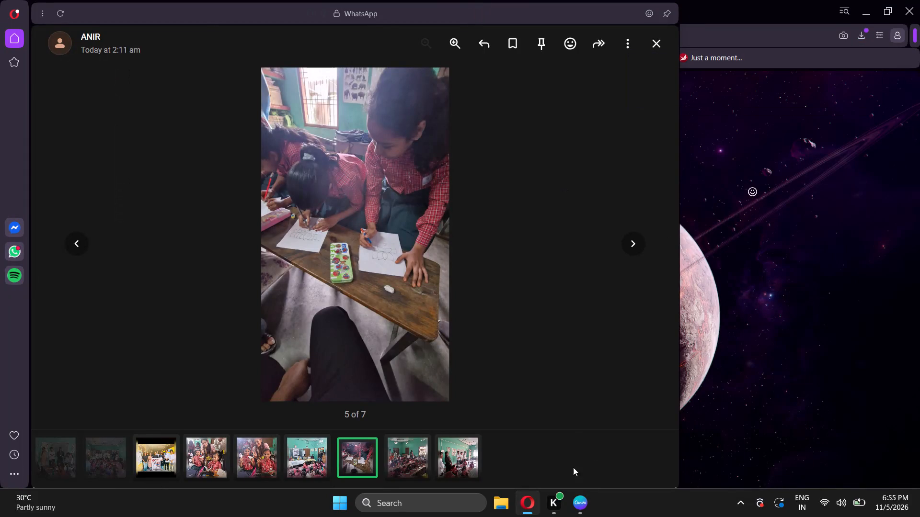
Switch to Canva and upload "WhatsApp Image 2026-11-05 at 2.11.47 21" from the Desktop.
left_click(584, 506)
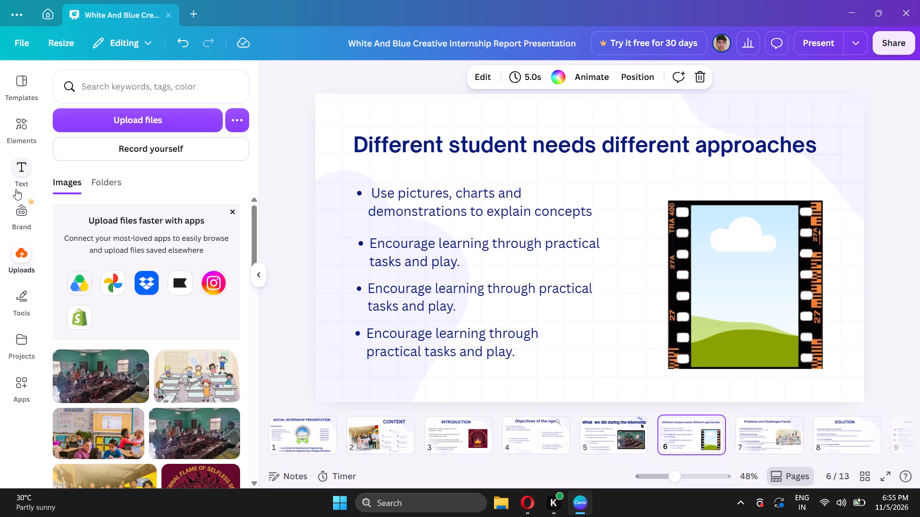
left_click(131, 119)
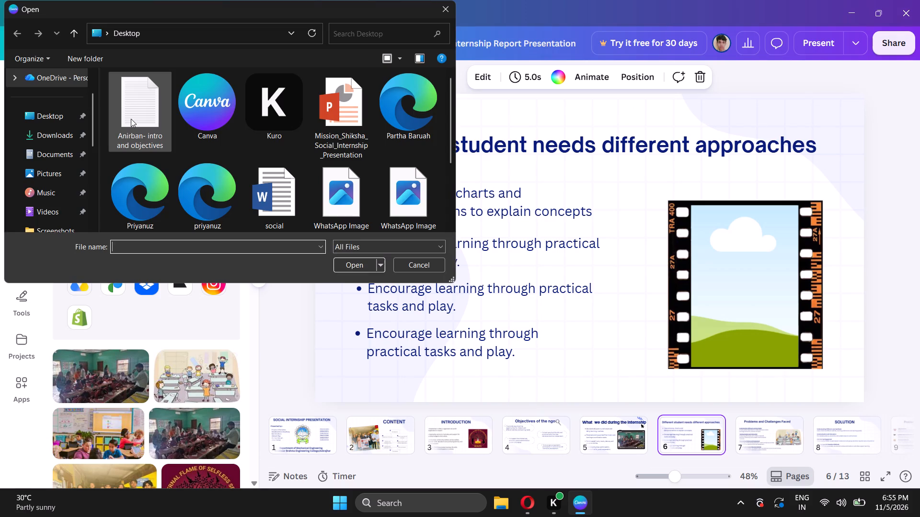
left_click(49, 109)
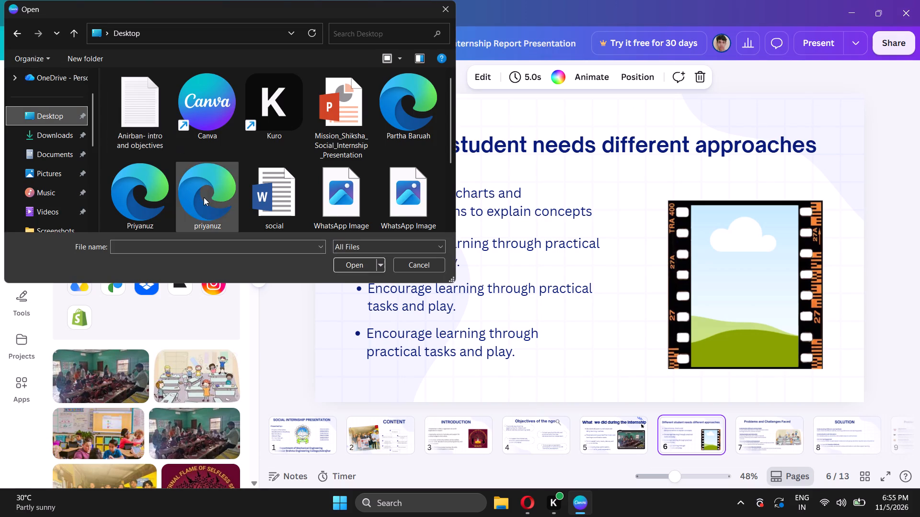
scroll(205, 198, "down", 4)
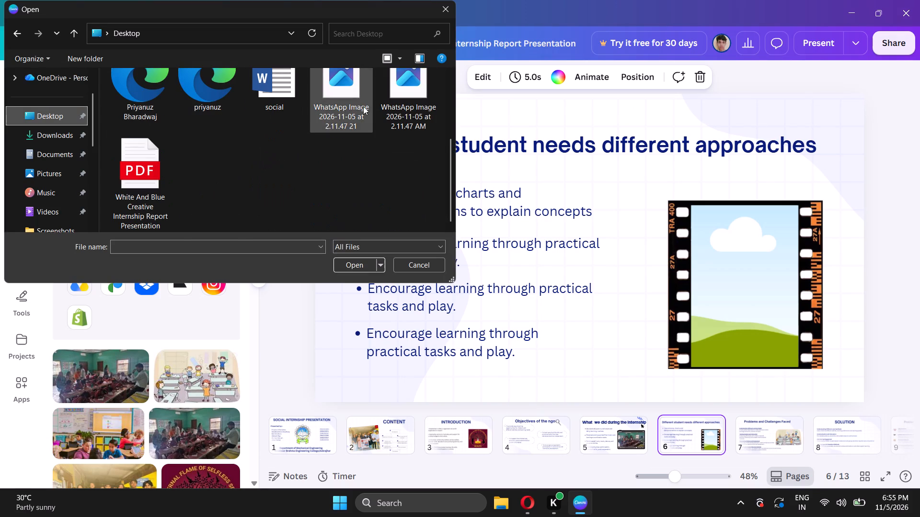
left_click(362, 106)
left_click(359, 268)
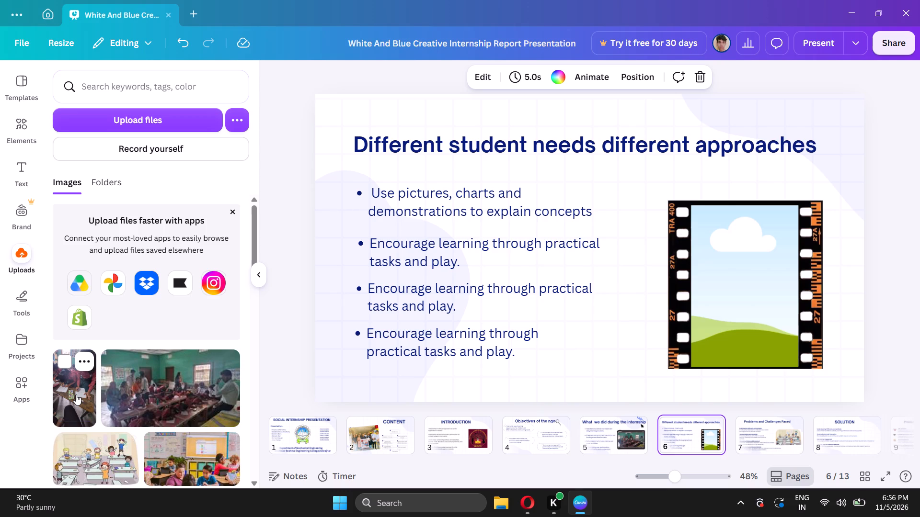
Place the uploaded photo of pupils writing at a desk into the film-strip frame on page 6.
left_click_drag(80, 387, 729, 231)
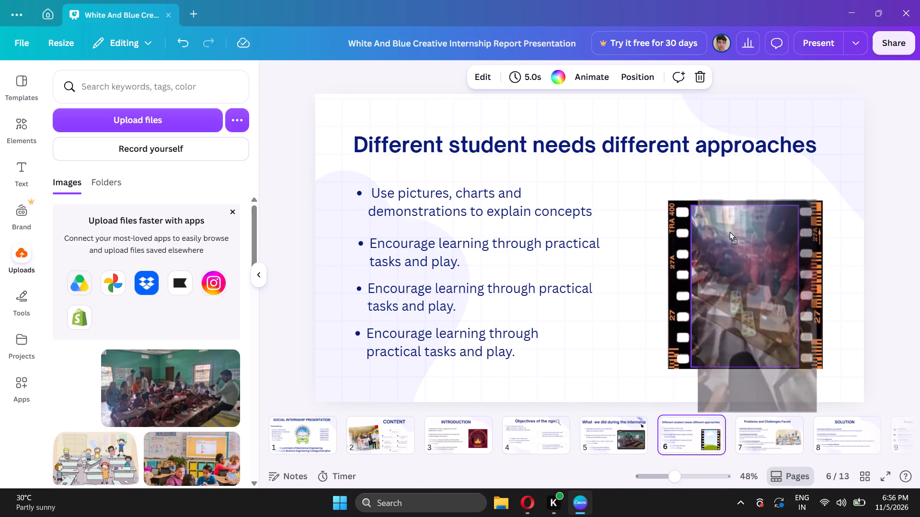
Place the uploaded photo of children drawing at a table into the film-strip frame on page 6.
left_click_drag(729, 231, 731, 222)
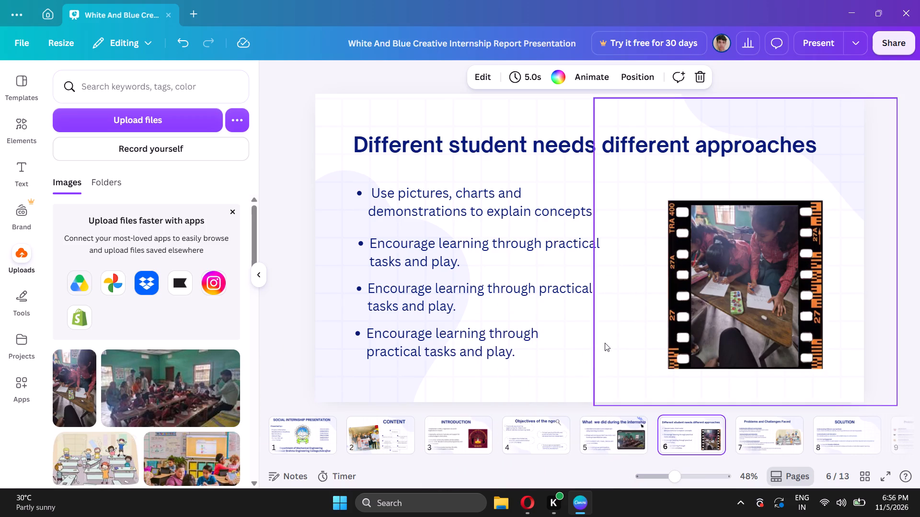
Delete the cartoon classroom illustration from the "Problems and Challenges Faced" slide on page 7.
left_click(778, 438)
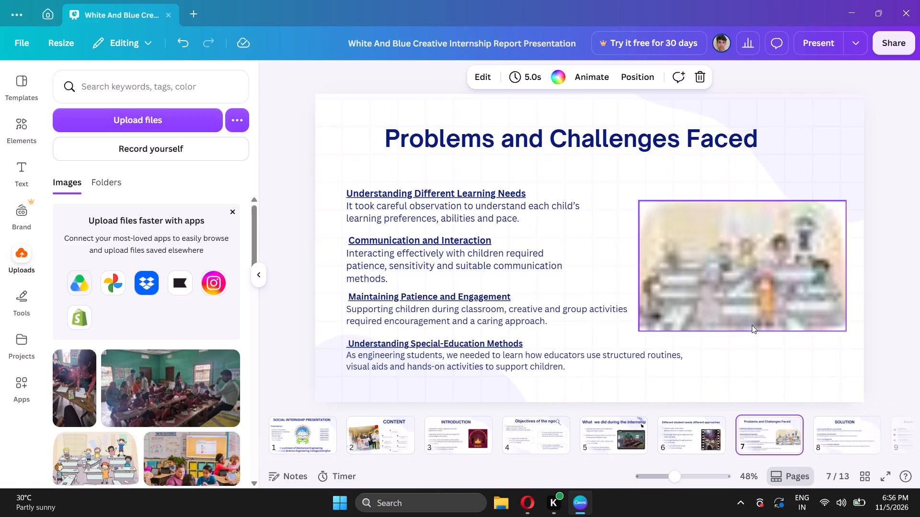
left_click(739, 257)
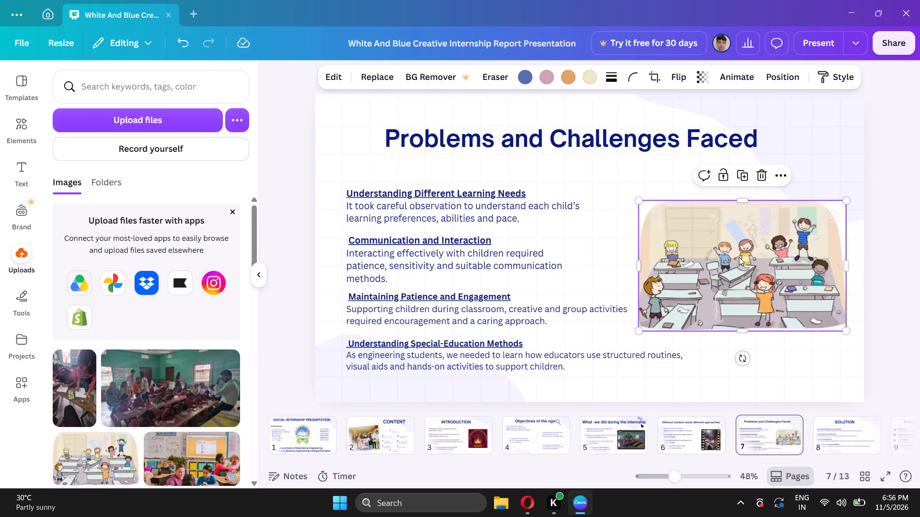
key("Delete")
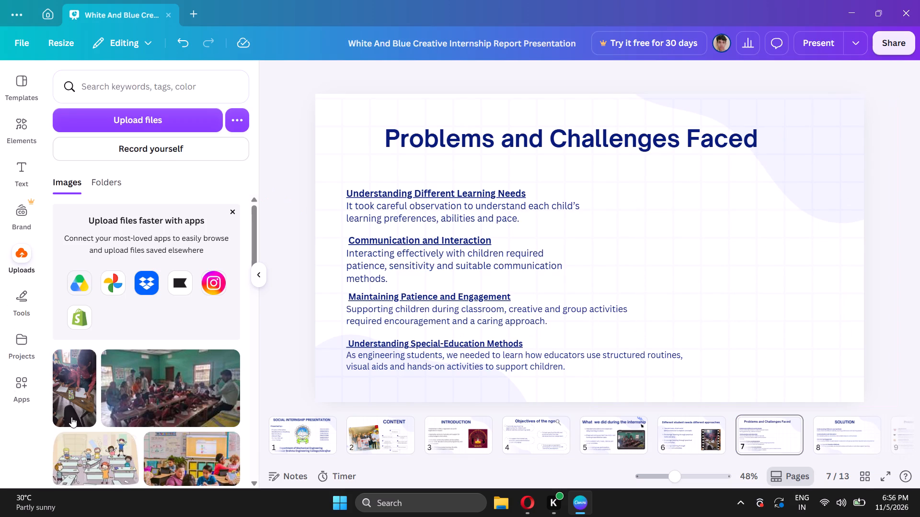
Add the uploaded green-walled classroom photo to page 7, sized about 793 by 452, to the right of the text.
left_click_drag(142, 390, 498, 198)
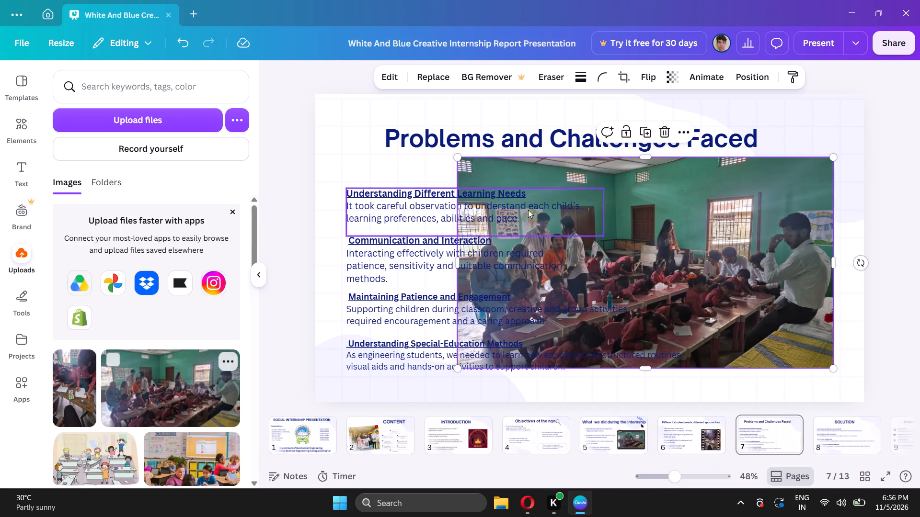
left_click_drag(833, 156, 745, 200)
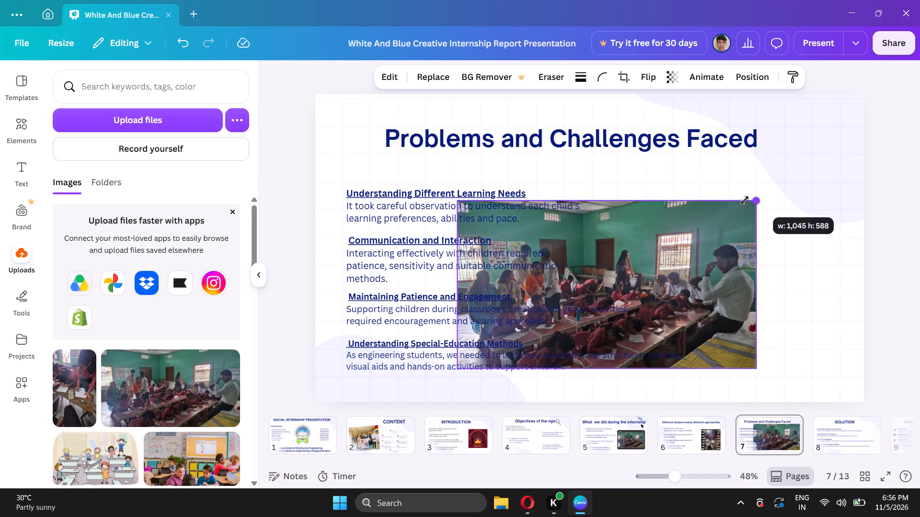
left_click_drag(745, 200, 674, 227)
left_click_drag(652, 268, 747, 216)
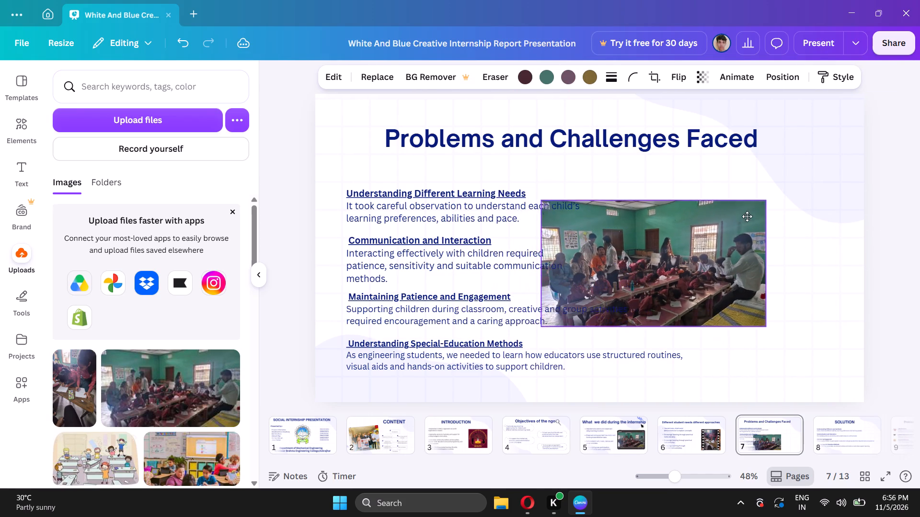
left_click_drag(747, 216, 828, 222)
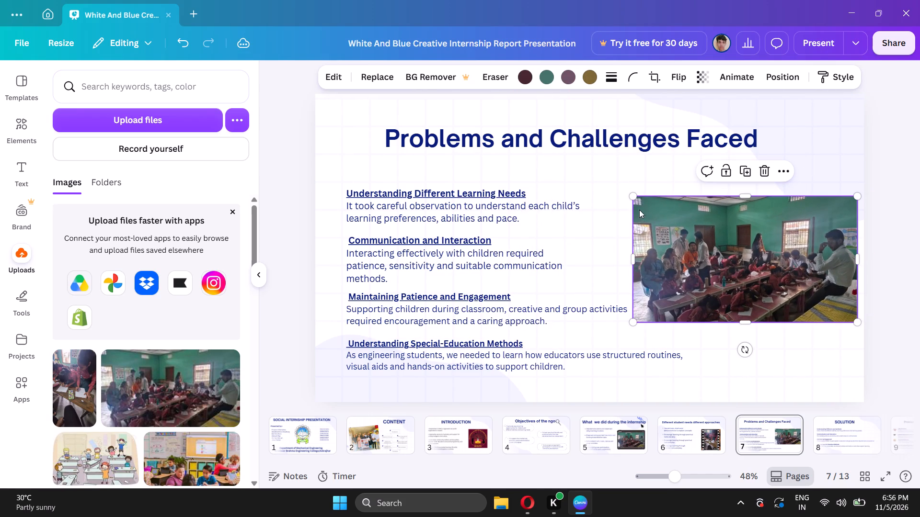
left_click(635, 198)
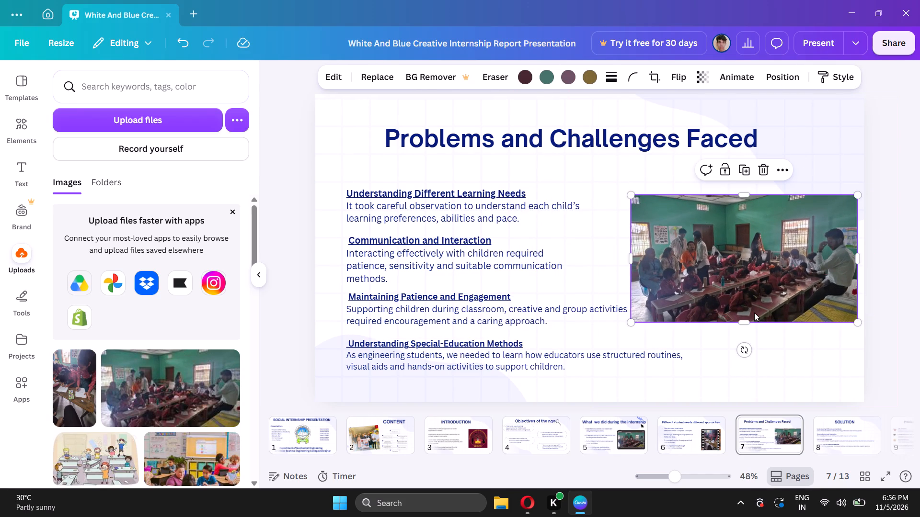
left_click(744, 318)
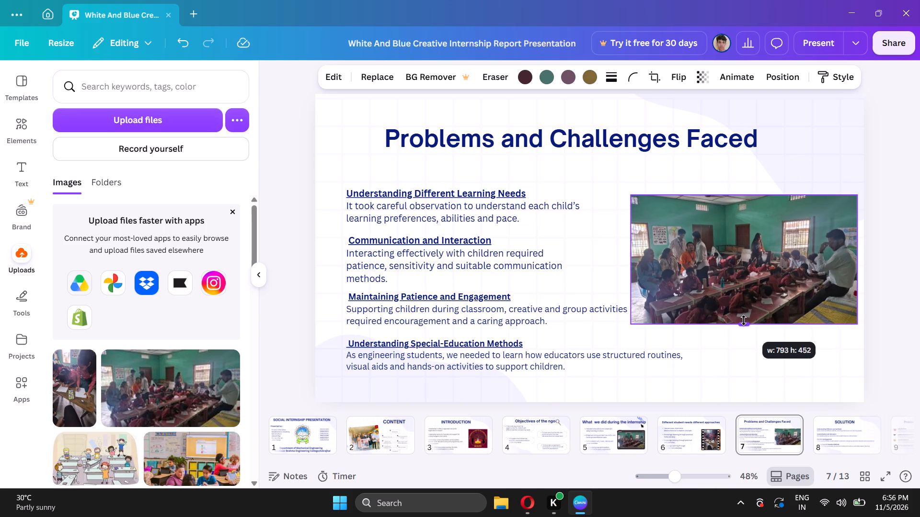
left_click(882, 254)
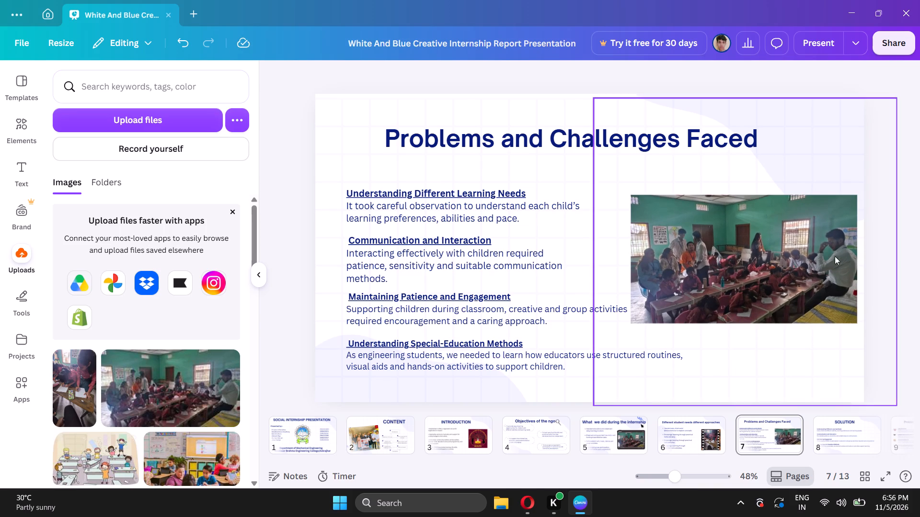
Narrow the "Maintaining Patience and Engagement" text box to about 969 wide so it stays clear of the photo.
left_click(582, 316)
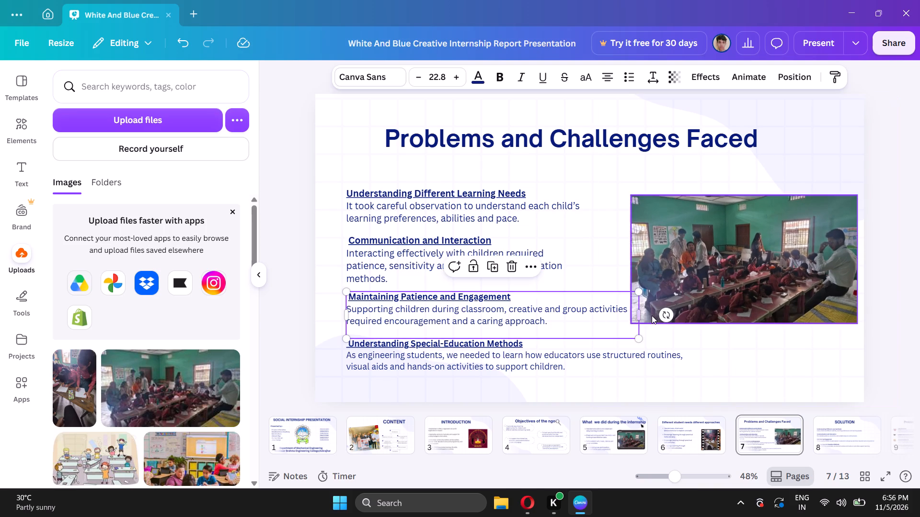
left_click_drag(644, 315, 627, 315)
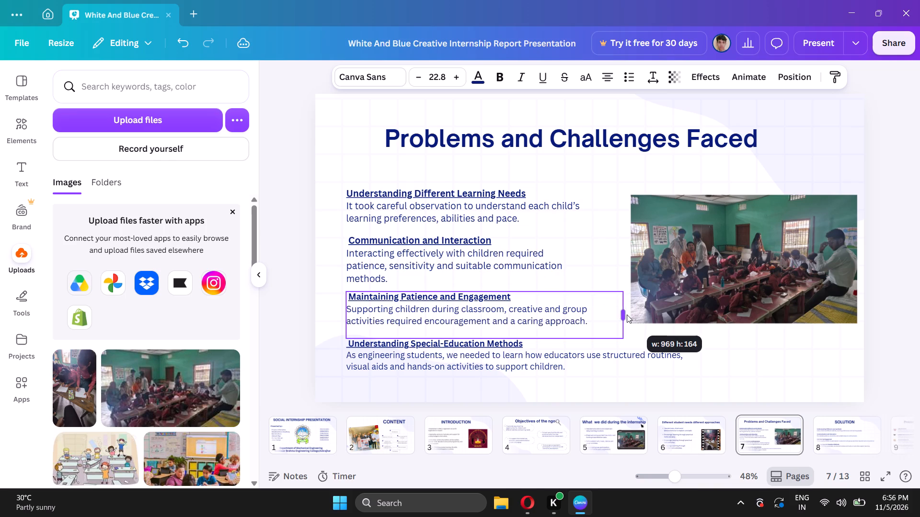
left_click_drag(627, 315, 623, 315)
left_click(634, 351)
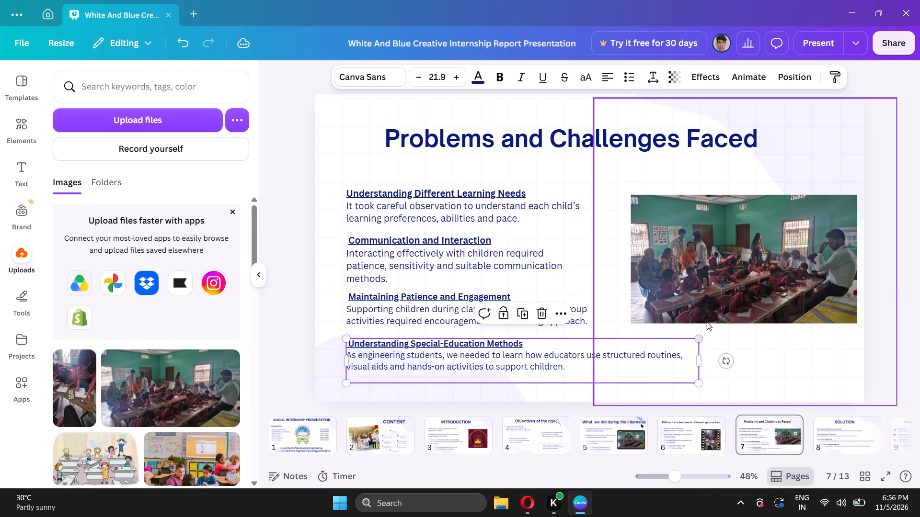
left_click(903, 291)
Move the classroom photo on page 7 slightly left, closer to the text and away from the slide's right edge.
left_click_drag(702, 275, 681, 273)
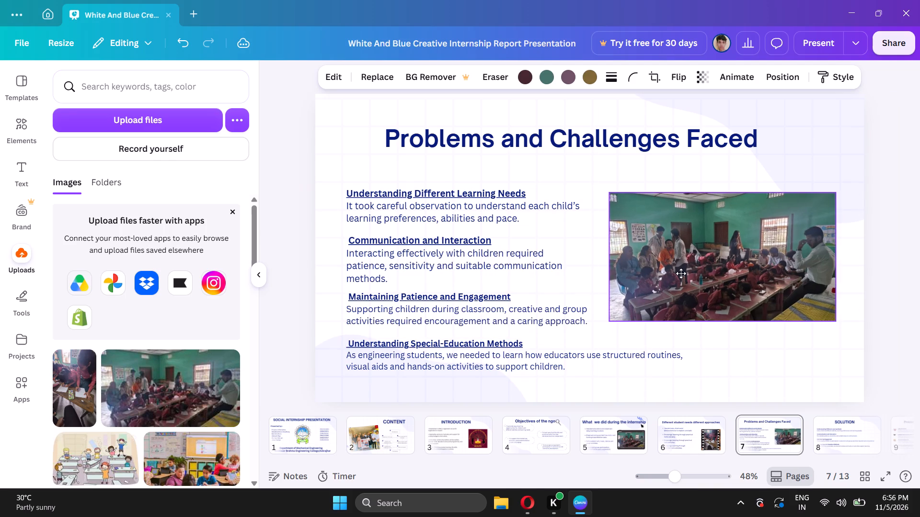
left_click_drag(681, 273, 680, 273)
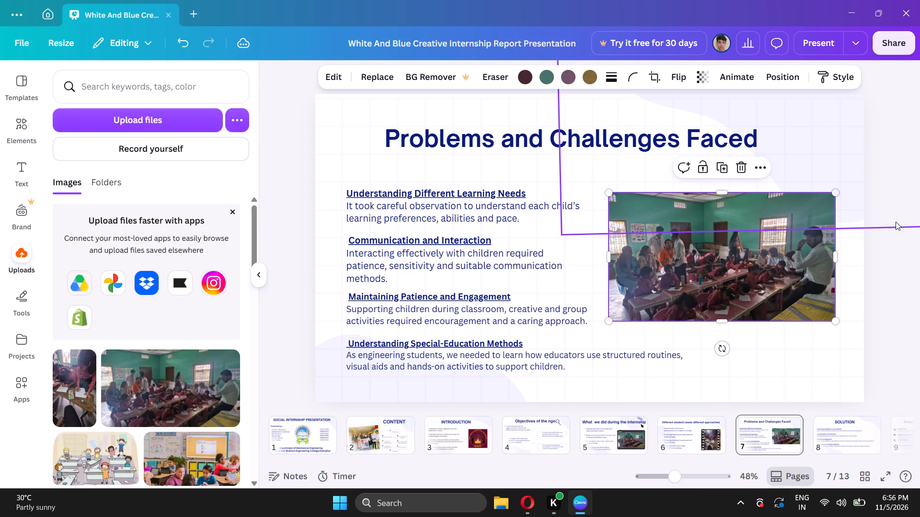
left_click(913, 227)
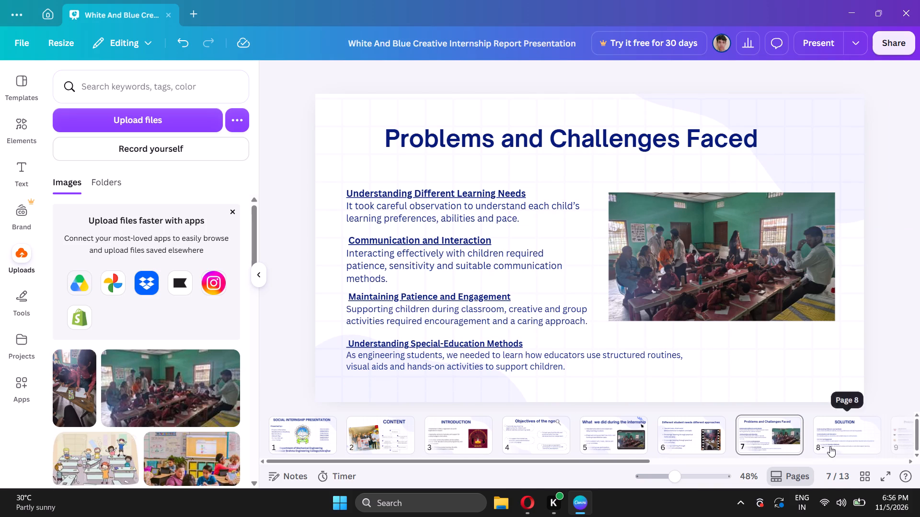
Review pages 4 to 8 of the presentation to compare their layouts and where classroom photos are used.
left_click(554, 431)
left_click(620, 443)
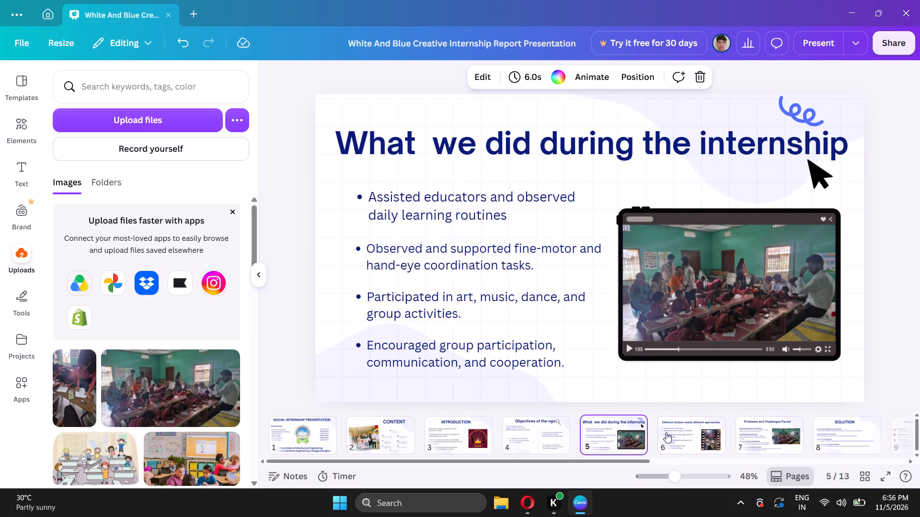
left_click(764, 440)
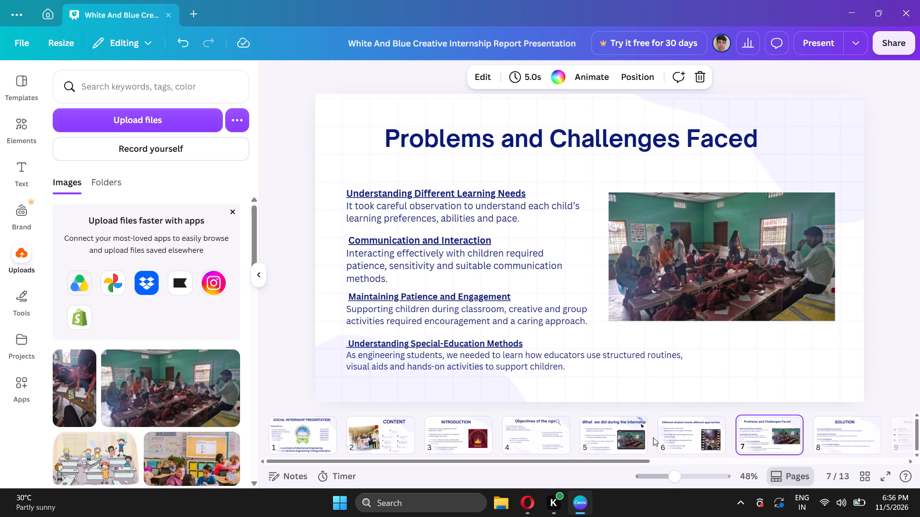
left_click(622, 439)
left_click(696, 441)
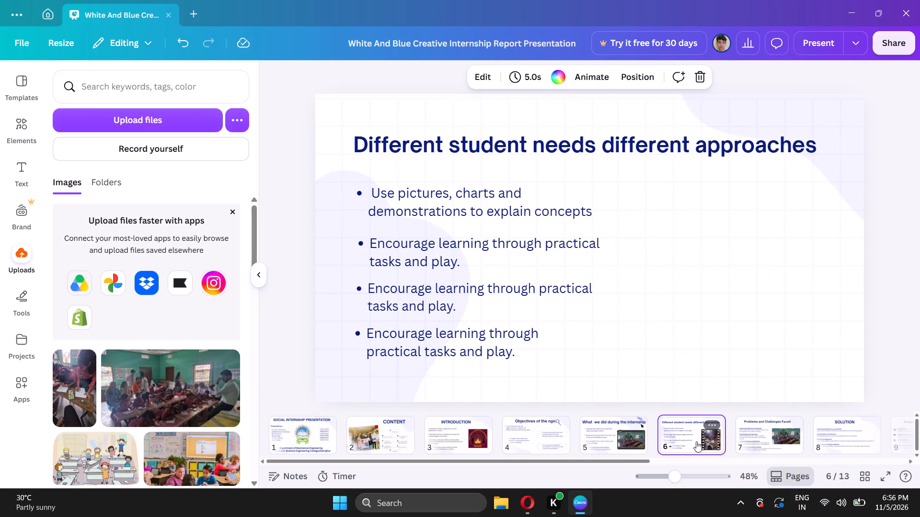
left_click(756, 439)
left_click(825, 445)
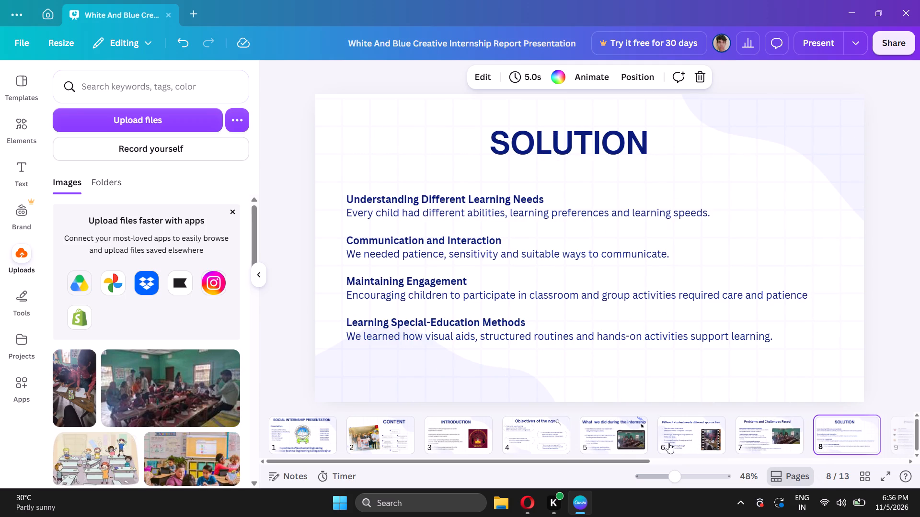
left_click(621, 441)
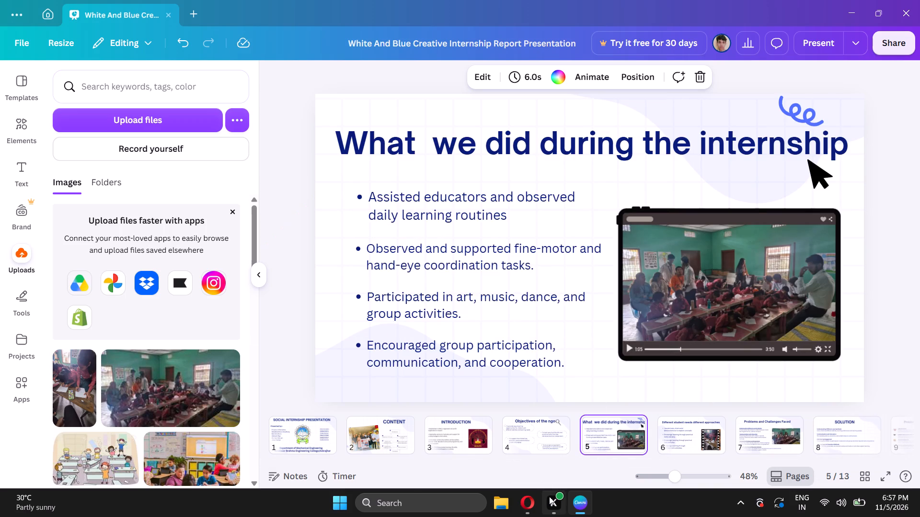
left_click(523, 502)
left_click(22, 249)
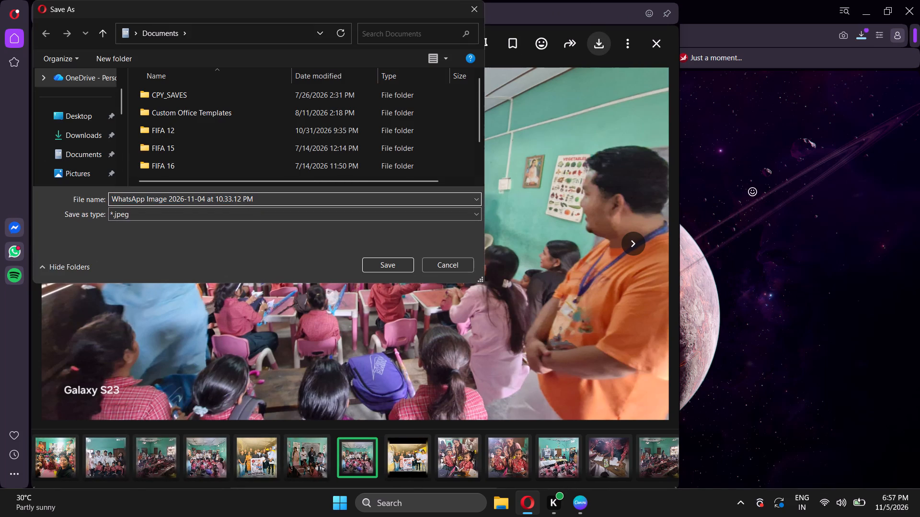
key("BackSpace")
key("BackSpace")
key("BackSpace")
key("BackSpace")
key("BackSpace")
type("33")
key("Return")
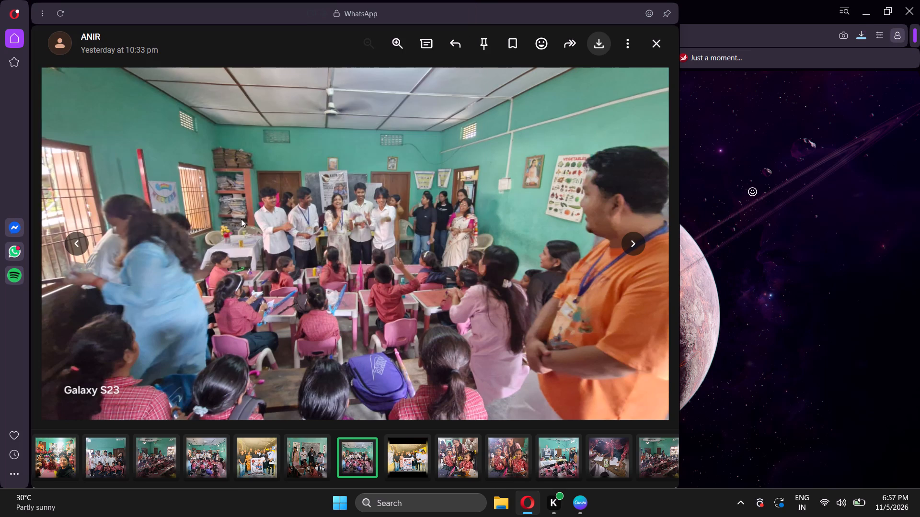
Look through the other classroom photos in the WhatsApp chat for a suitable image, and return to the Canva presentation.
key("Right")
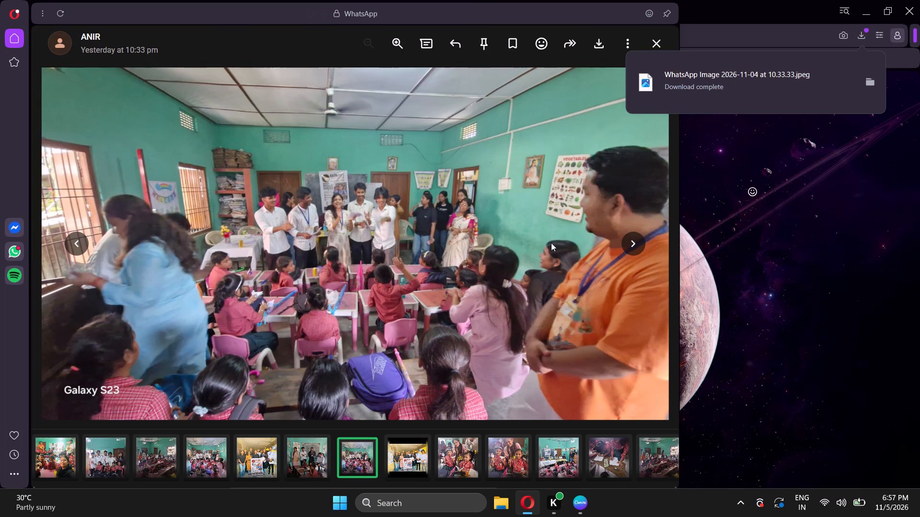
left_click(859, 223)
left_click(14, 248)
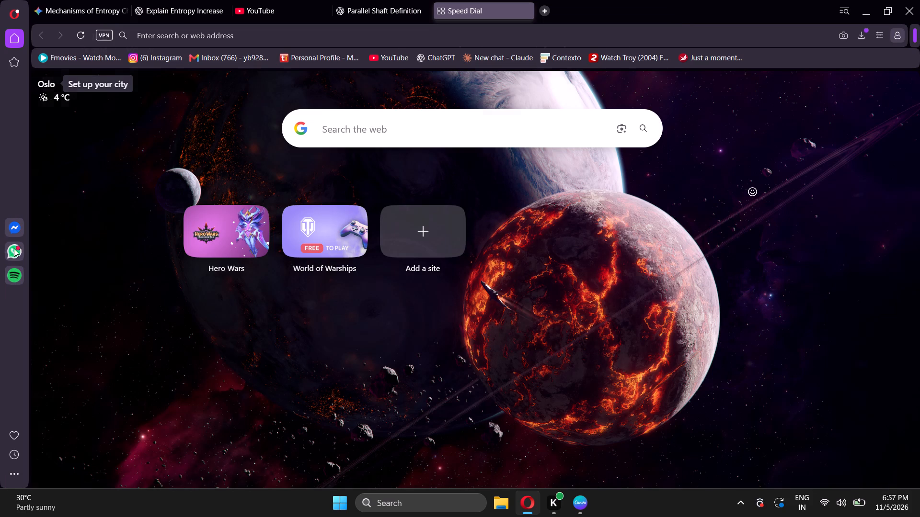
key("Right")
key("Right")
key("Right")
key("Right")
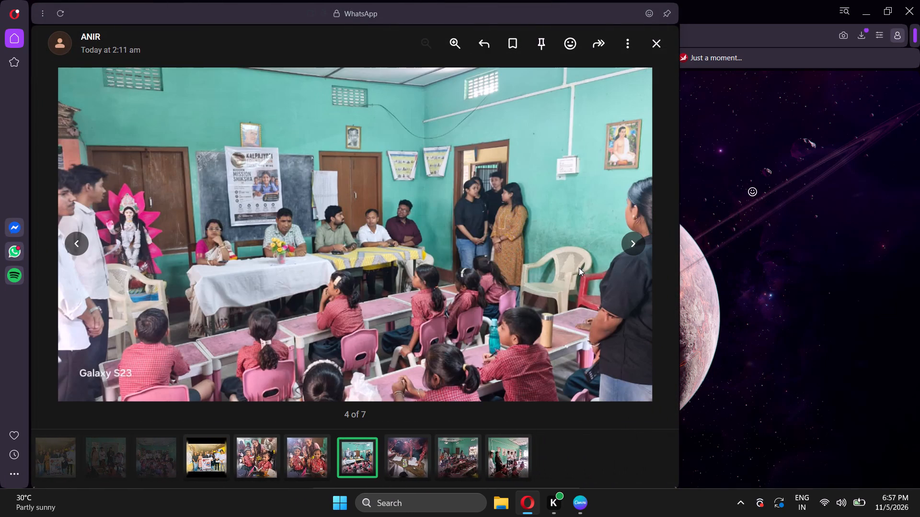
key("Right")
key("Left")
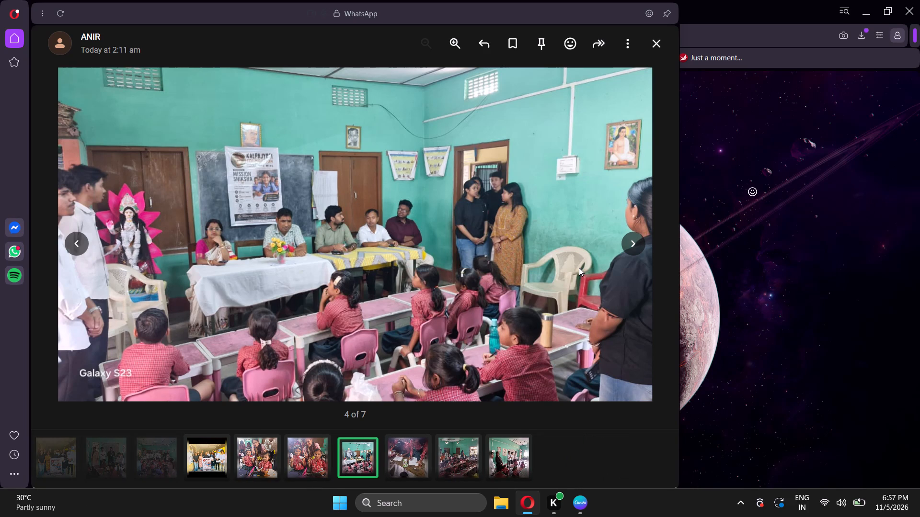
key("Left")
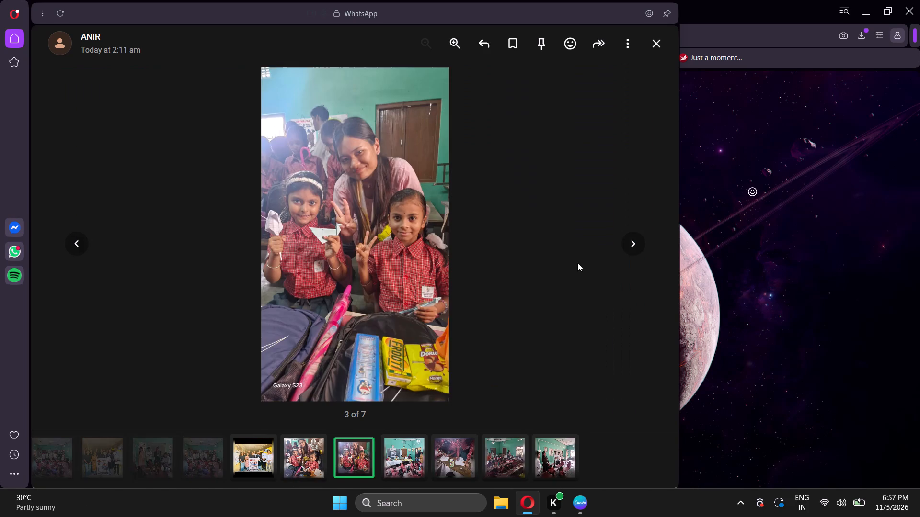
key("Left")
key("Left")
key("Left")
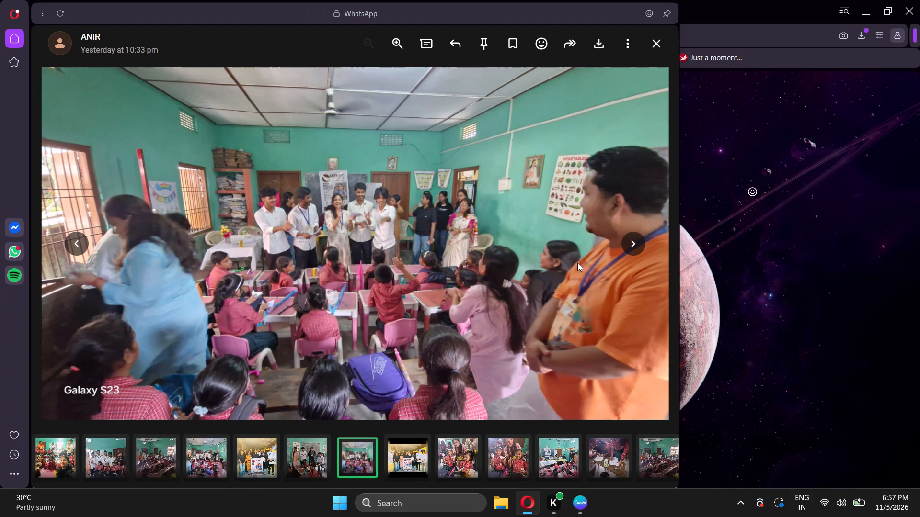
left_click(792, 301)
left_click(864, 10)
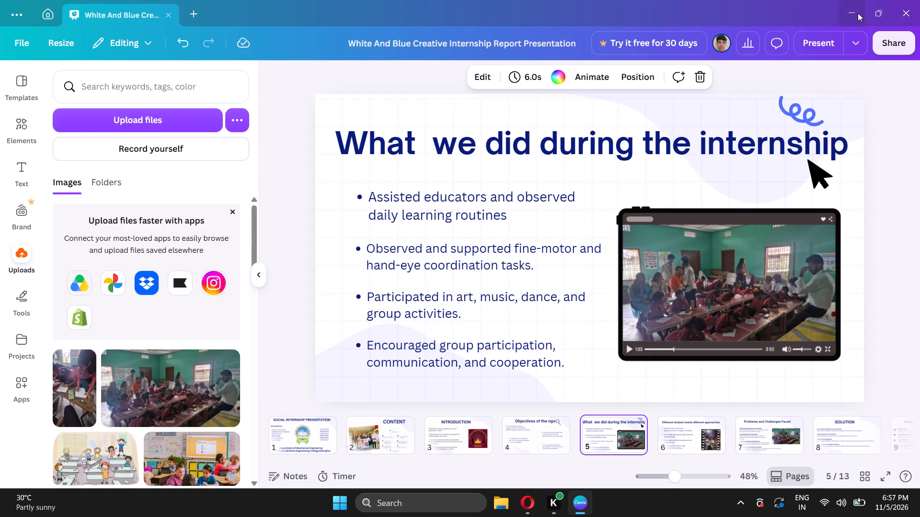
From page 5 with its framed picture selected, upload the Desktop image "WhatsApp Image 2026-11-05 at 2.11.47 AM" to the design's uploads.
key("Right")
key("Right")
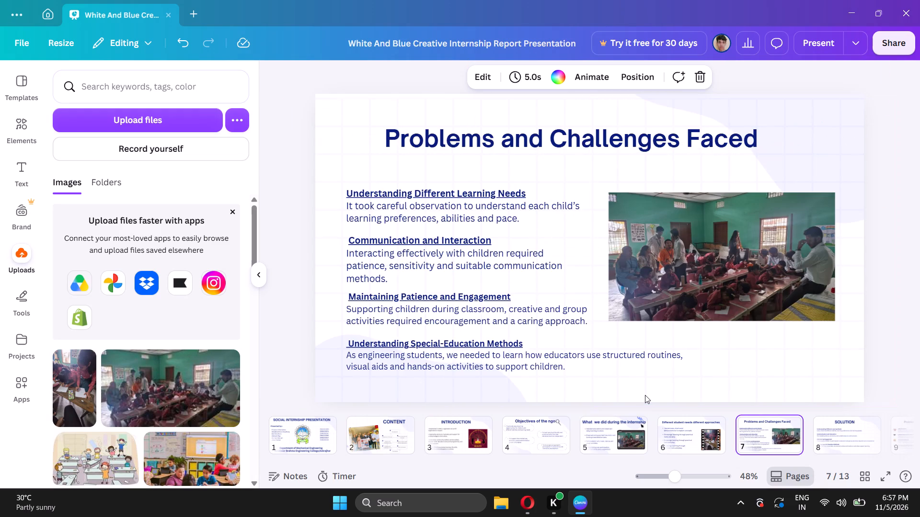
key("Left")
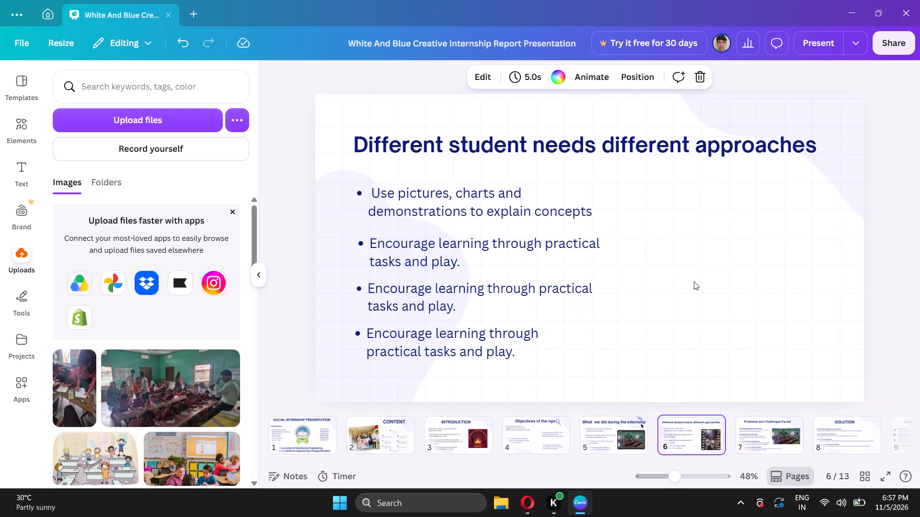
key("Left")
key("Left")
key("Right")
left_click(701, 293)
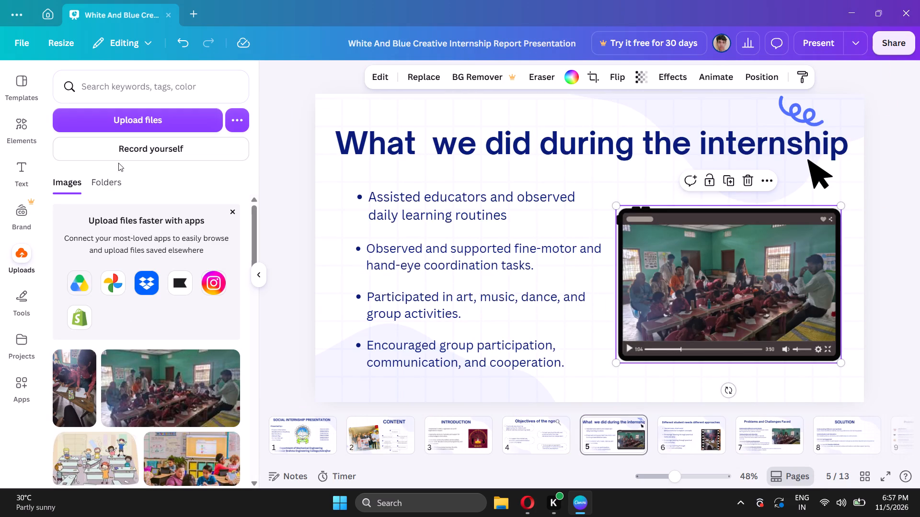
left_click(121, 124)
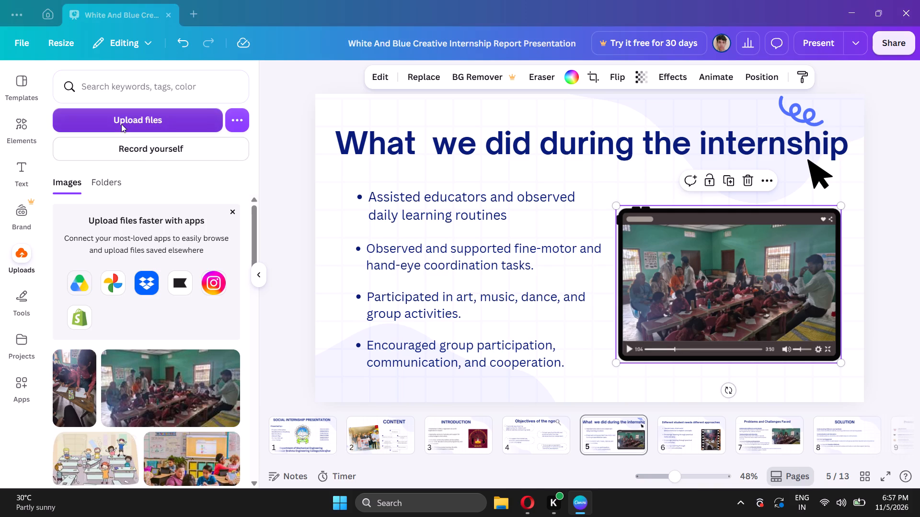
left_click(51, 110)
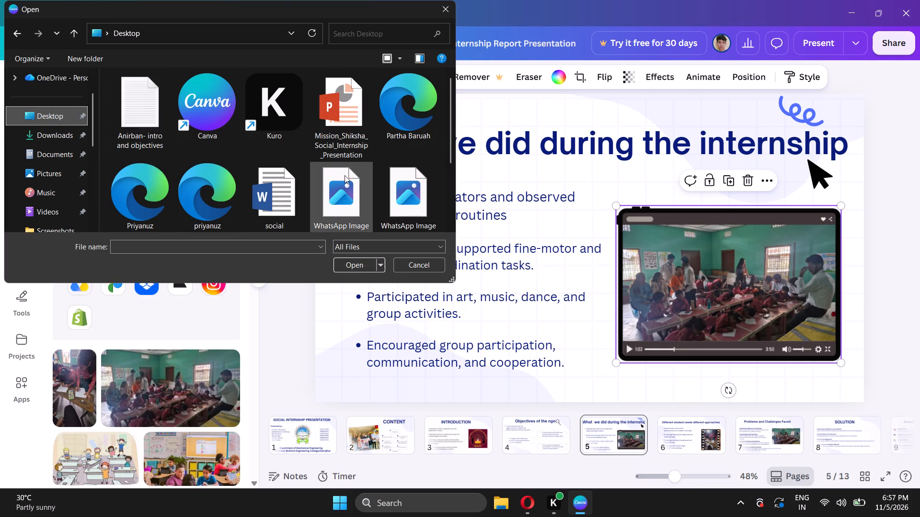
scroll(351, 174, "down", 4)
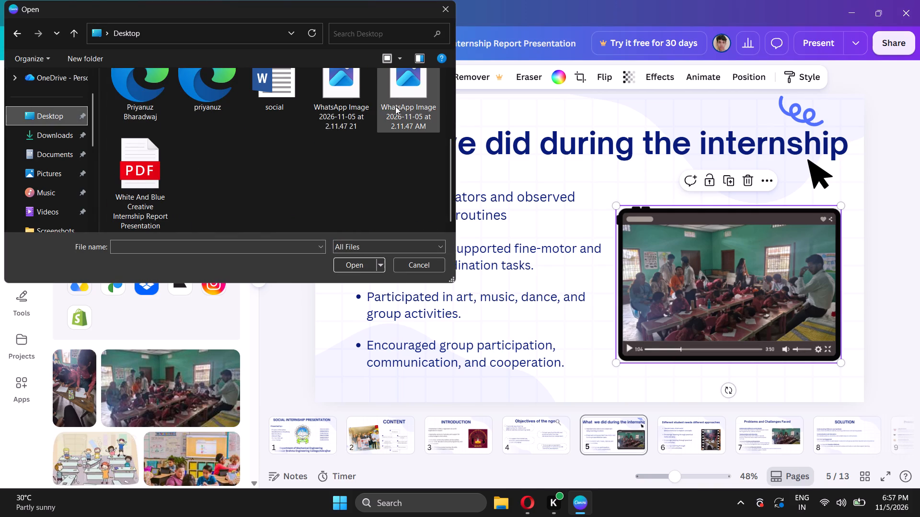
scroll(417, 177, "up", 4)
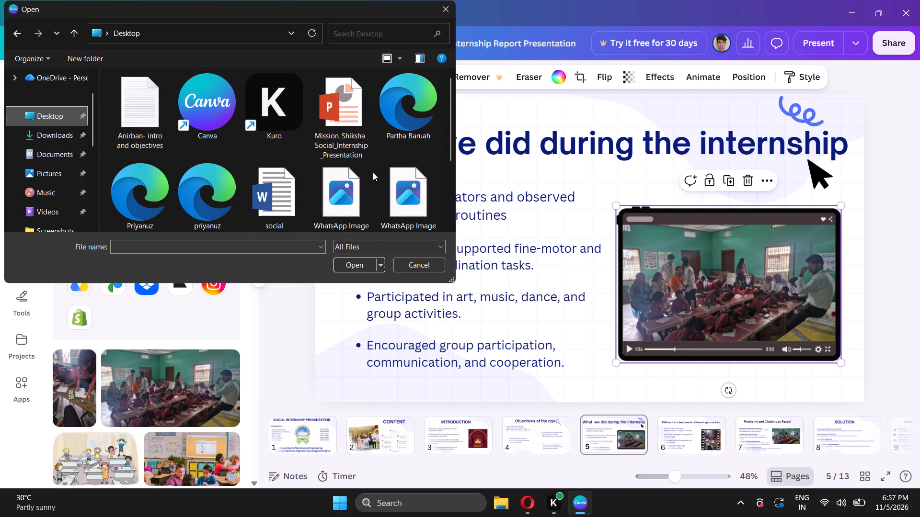
scroll(374, 174, "down", 3)
left_click(412, 113)
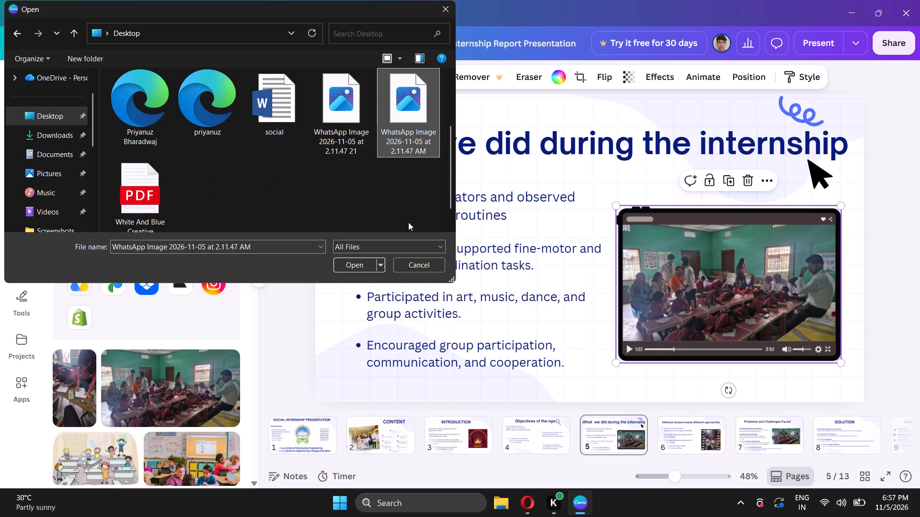
left_click(359, 262)
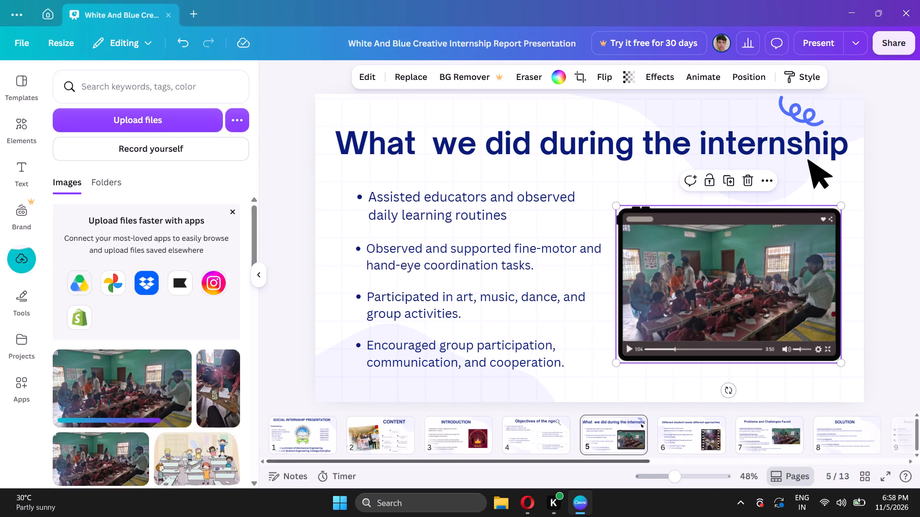
Switch to WhatsApp in Opera and save the volunteers-and-children classroom photo to the Desktop as "WhatsApp Image 2026-11-04 at 10.33.12 iron".
left_click(529, 500)
left_click(10, 244)
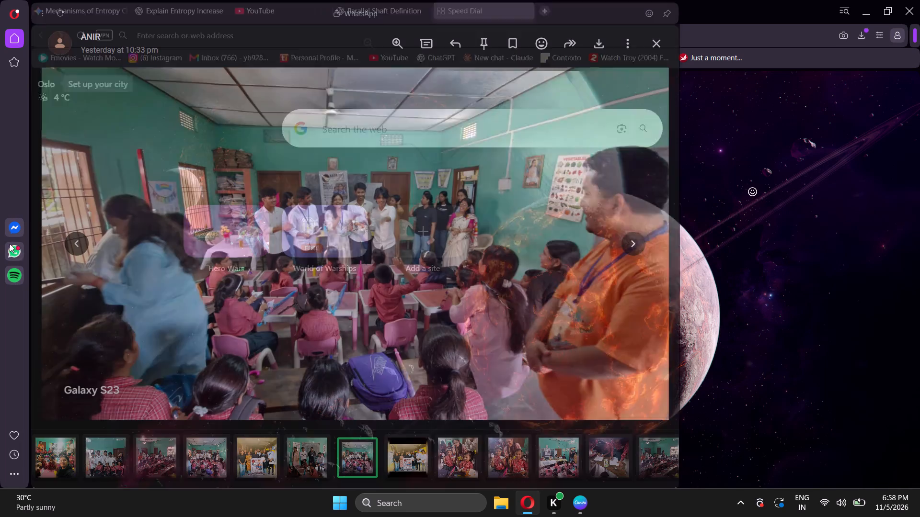
left_click(589, 43)
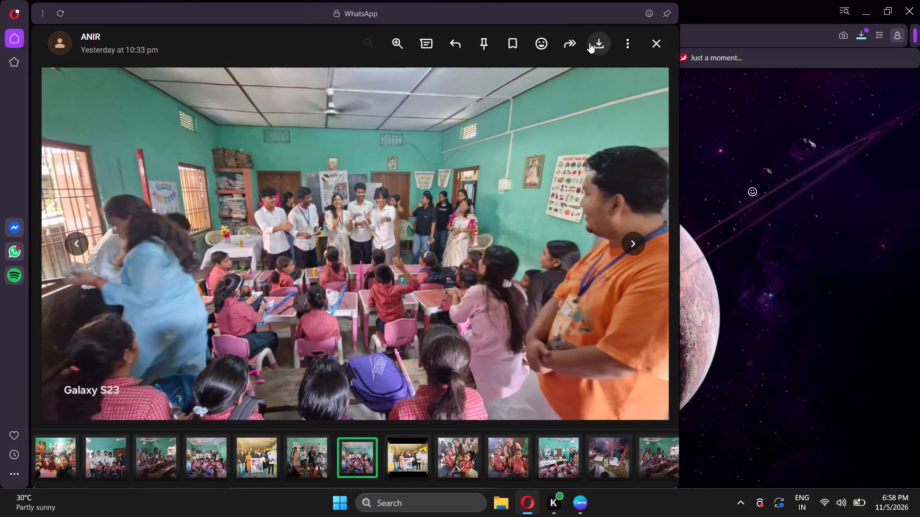
double_click(272, 197)
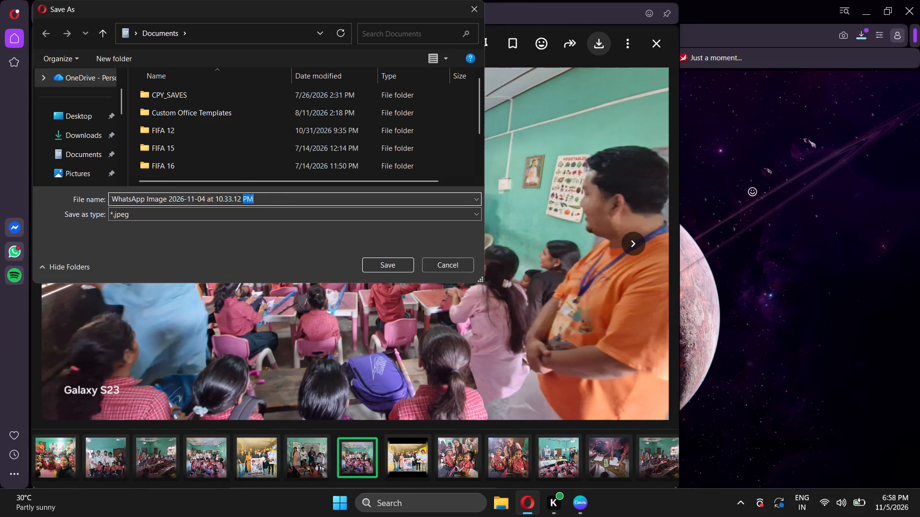
left_click(67, 113)
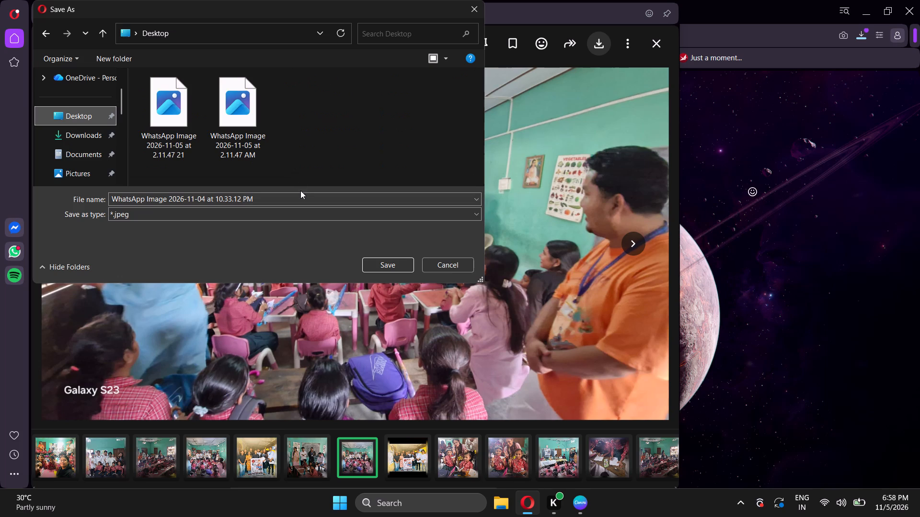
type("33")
left_click(256, 200)
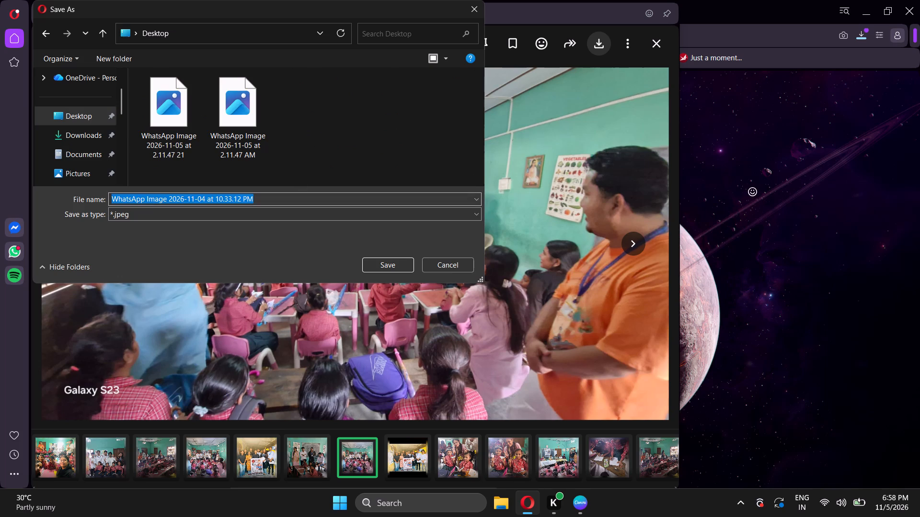
left_click(256, 200)
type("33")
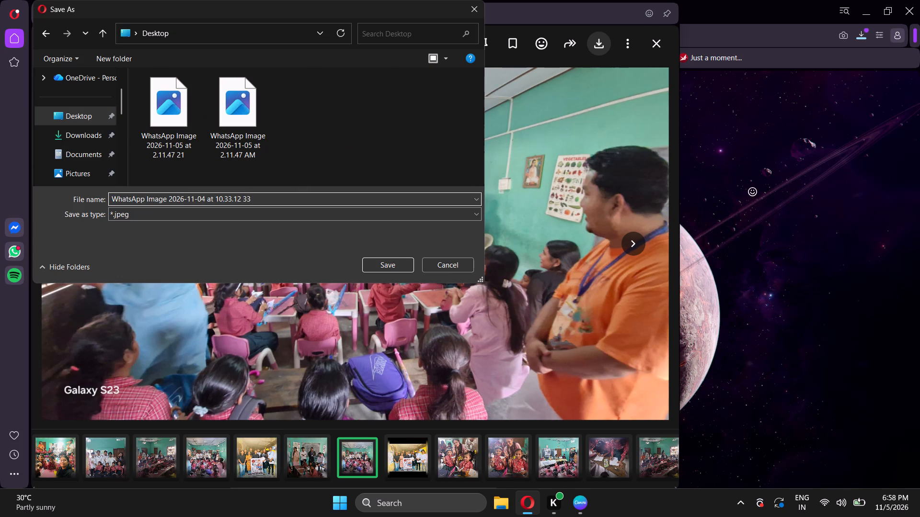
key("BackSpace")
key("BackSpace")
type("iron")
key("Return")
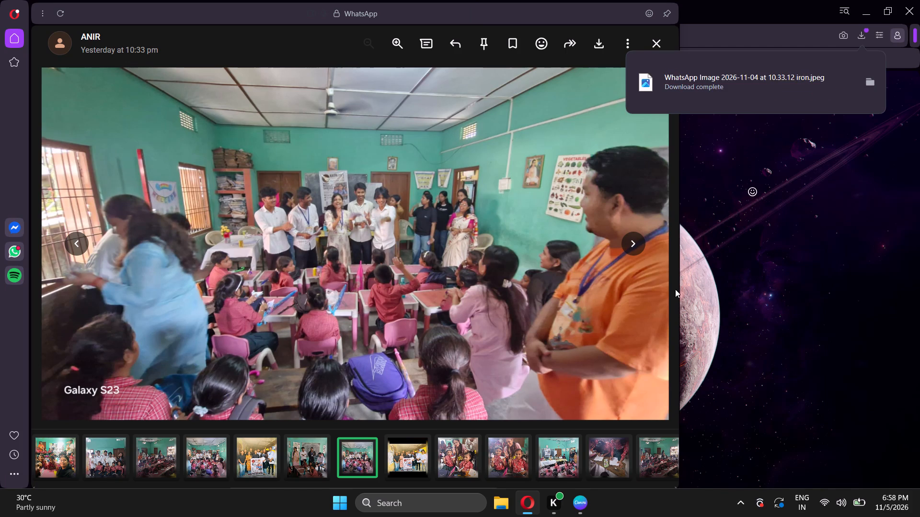
Switch back to the Canva presentation and upload the Desktop image "WhatsApp Image 2026-11-04 at 10.33.12 iron" to the design's uploads.
left_click(771, 299)
left_click(584, 505)
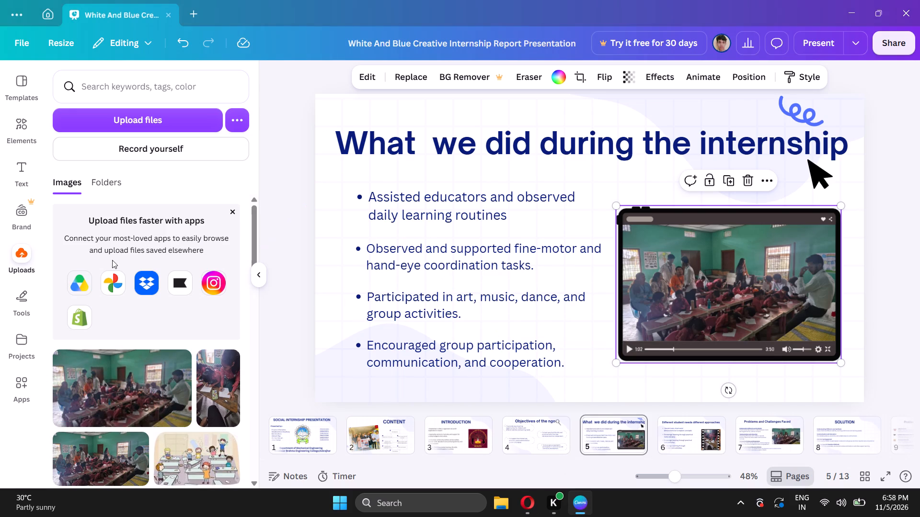
left_click(171, 124)
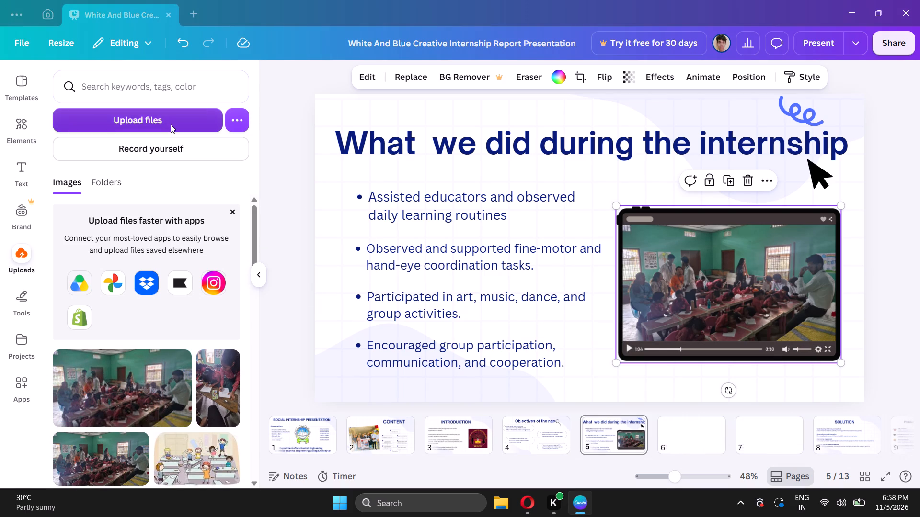
left_click(72, 106)
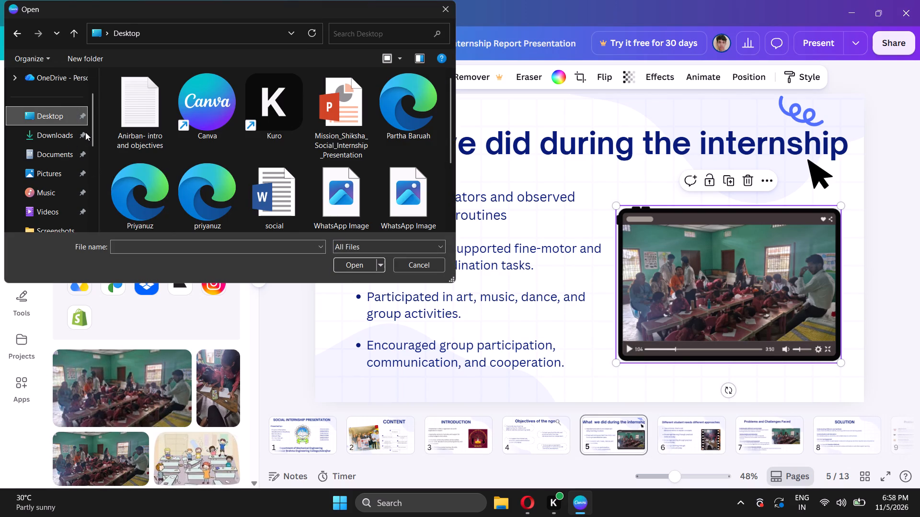
scroll(224, 169, "down", 5)
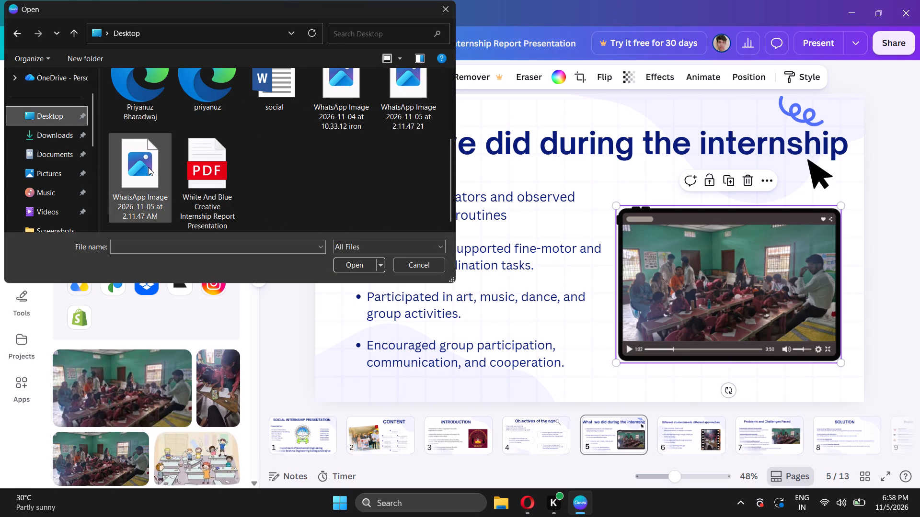
left_click(348, 122)
left_click(355, 264)
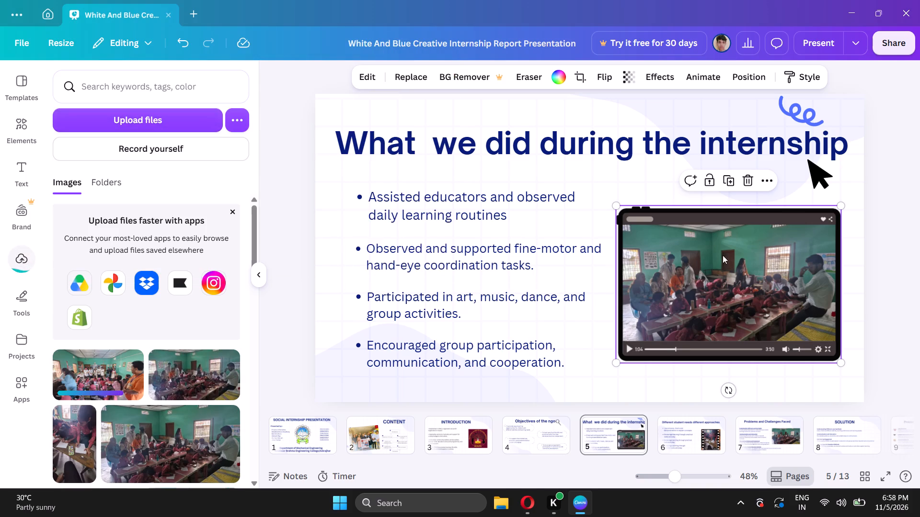
Replace the photo in page 5's video-player frame by deleting the old image and placing the newly uploaded volunteers-and-children classroom photo inside the frame.
left_click(730, 263)
left_click(732, 276)
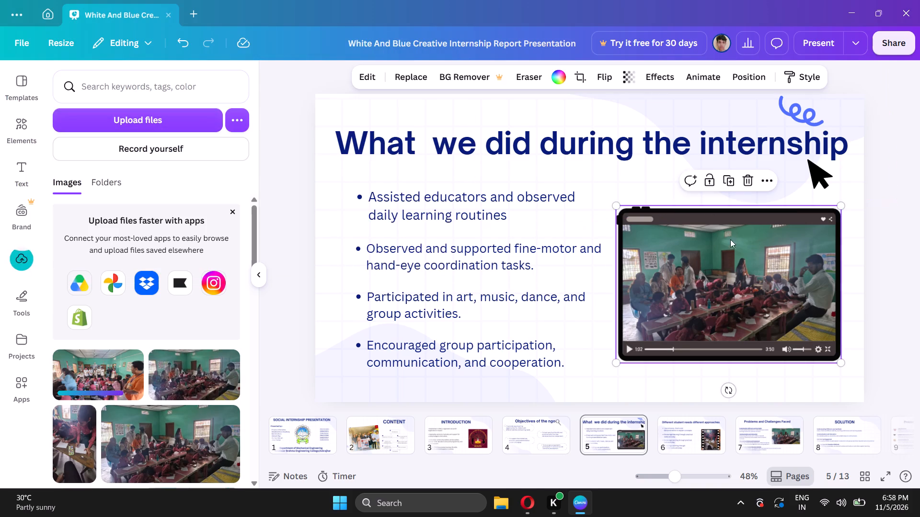
left_click(744, 186)
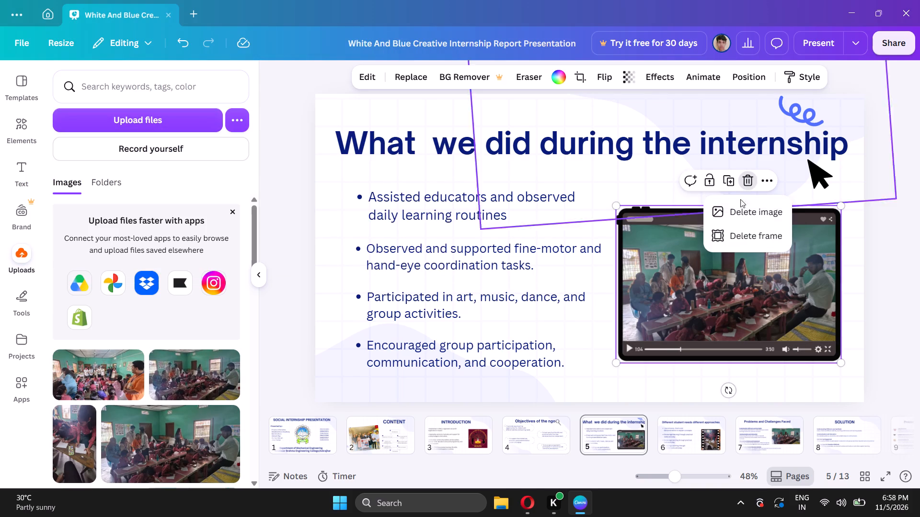
left_click(745, 207)
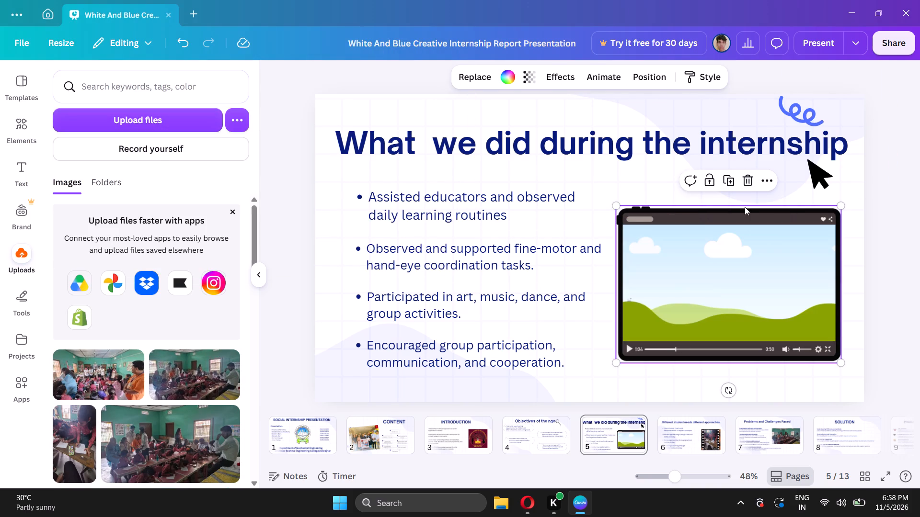
left_click(112, 375)
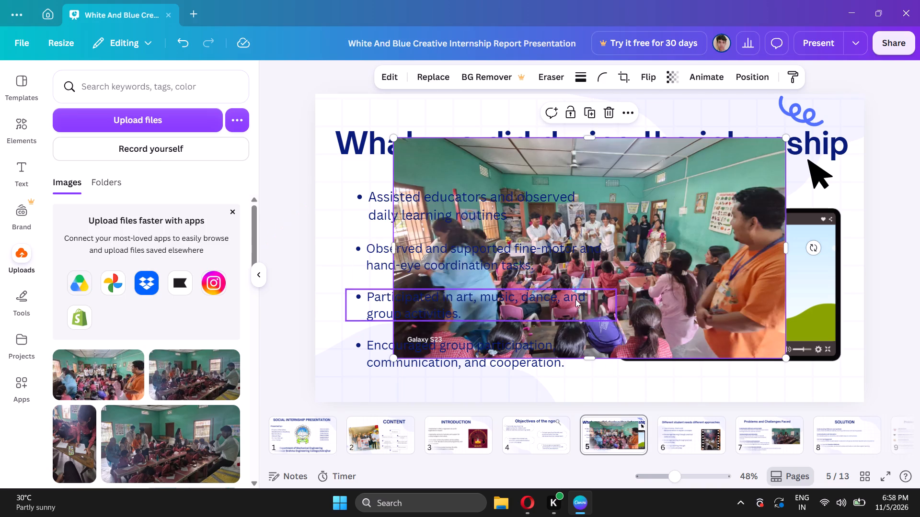
left_click_drag(670, 271, 771, 295)
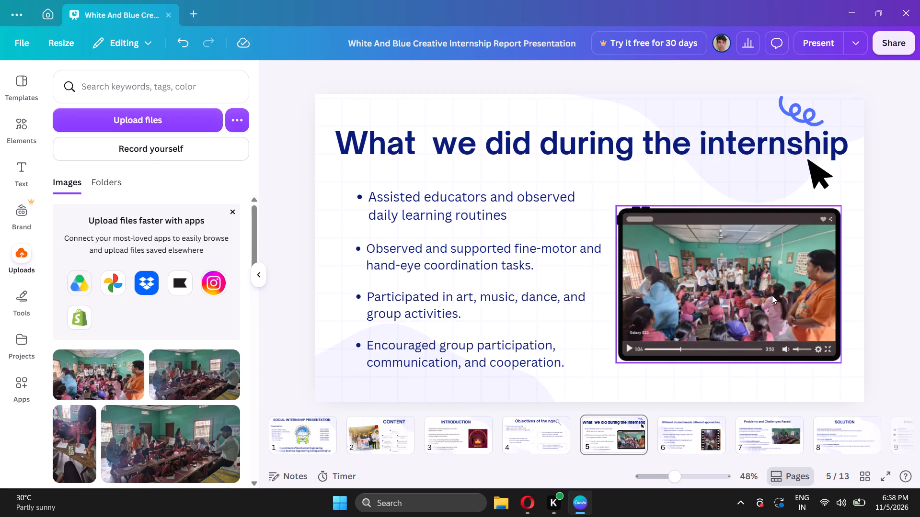
left_click(905, 279)
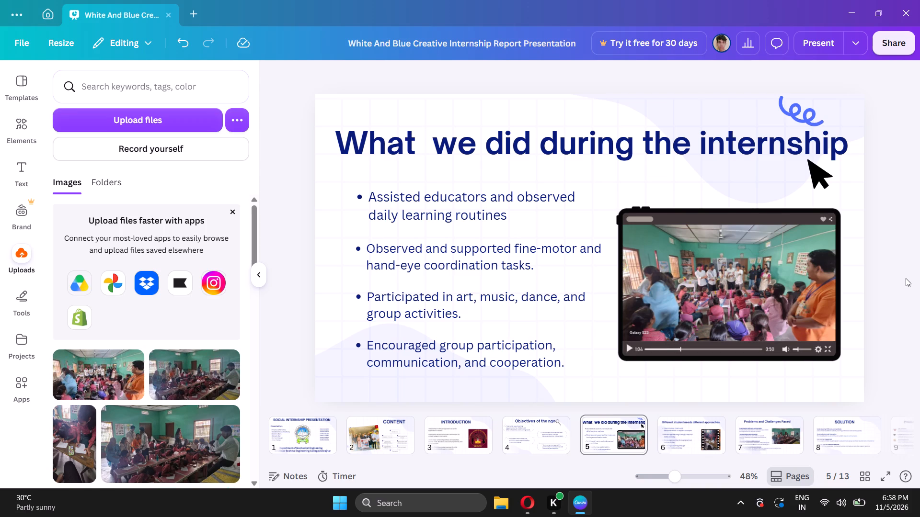
Review the whole presentation slide by slide, from the title page through to the Thank You page.
key("Left")
key("Left")
key("Left")
key("Left")
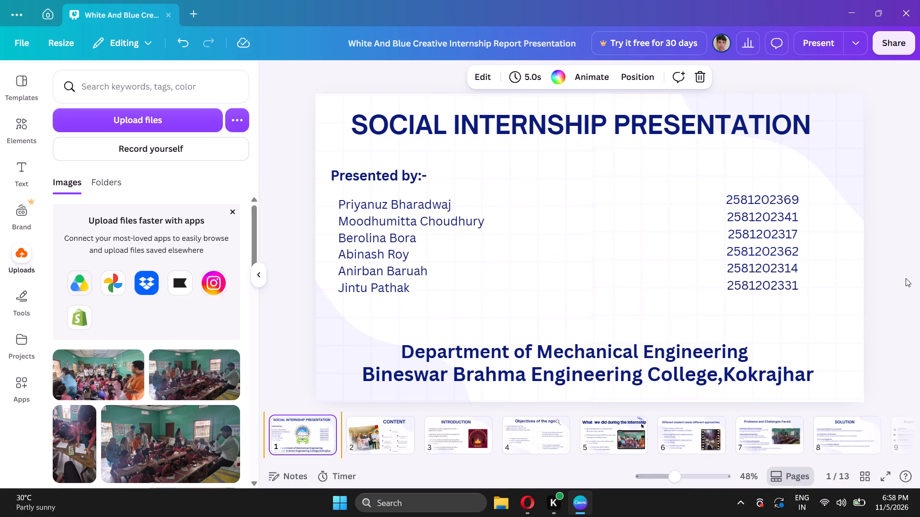
key("Right")
key("Right")
key("Right")
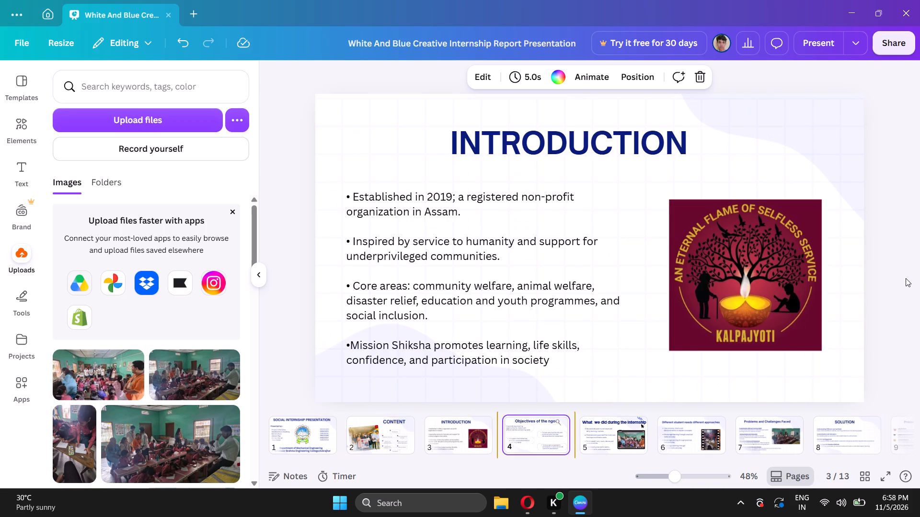
key("Right")
key("Right")
key("Right")
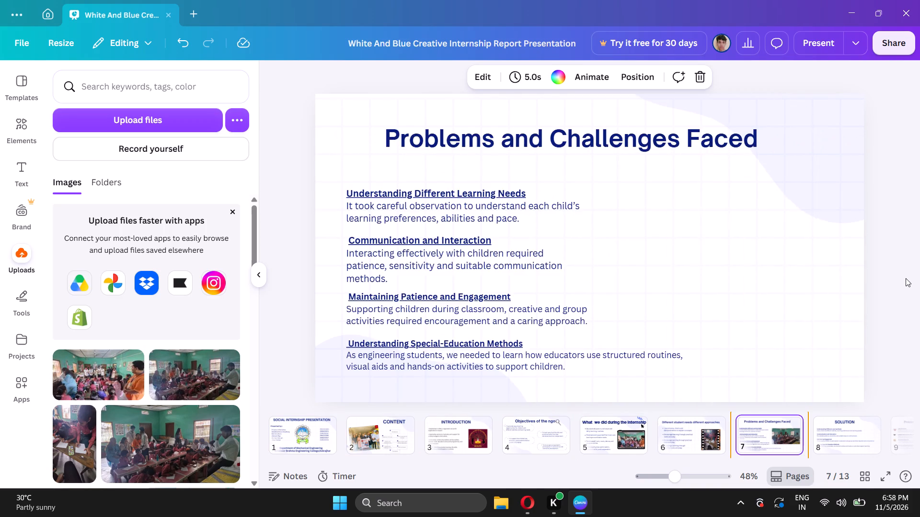
key("Right")
key("Right")
key("Right")
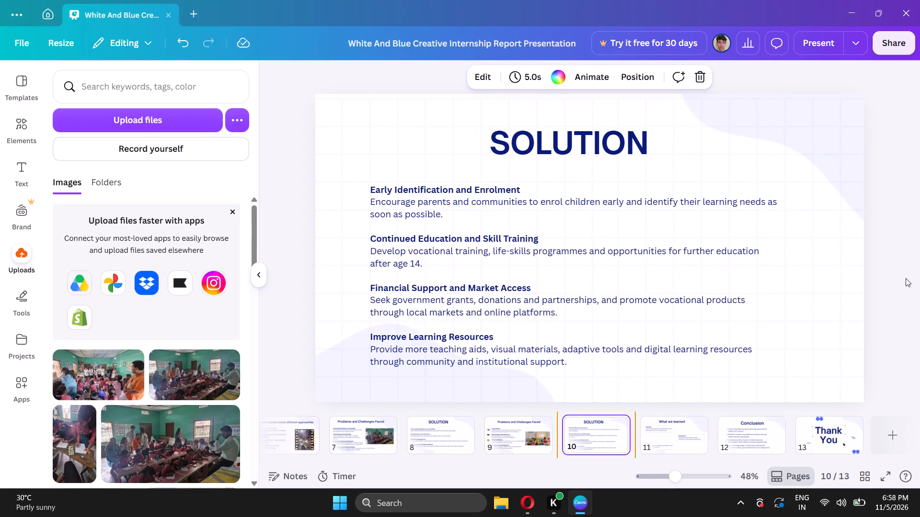
key("Right")
key("Right")
key("Right")
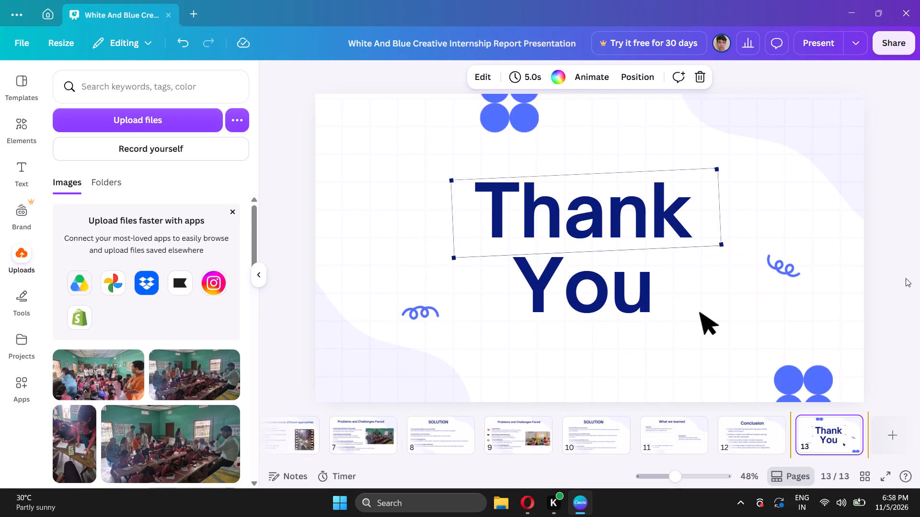
Go back to the "Problems and Challenges Faced" slide on page 9.
key("Left")
key("Left")
key("Left")
key("Left")
key("Left")
key("Right")
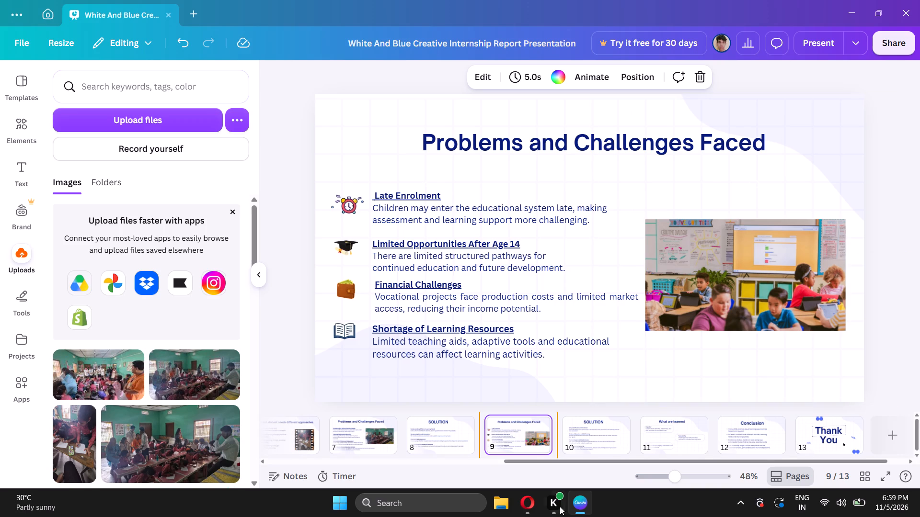
Switch to WhatsApp in Opera and look through the seven shared internship photos for another classroom picture to use on the slide.
left_click(521, 501)
left_click(21, 252)
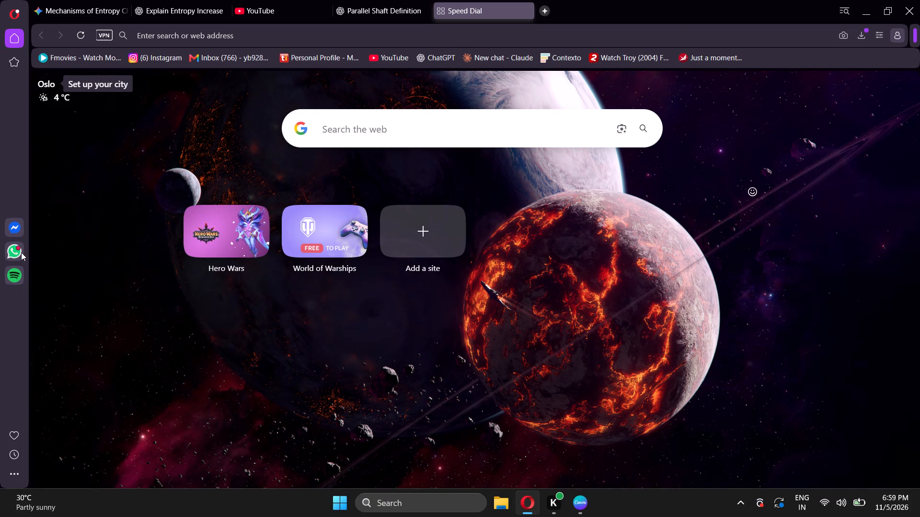
key("Right")
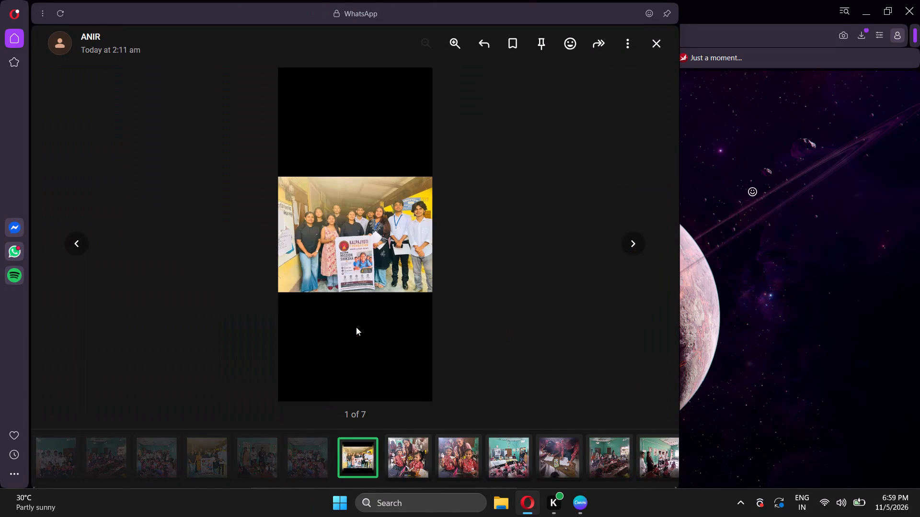
key("Right")
key("Right")
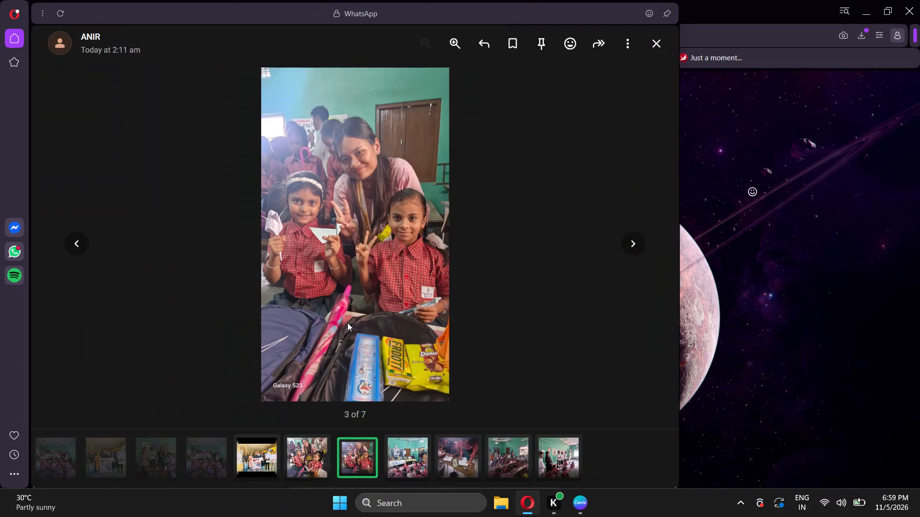
key("Right")
key("Right")
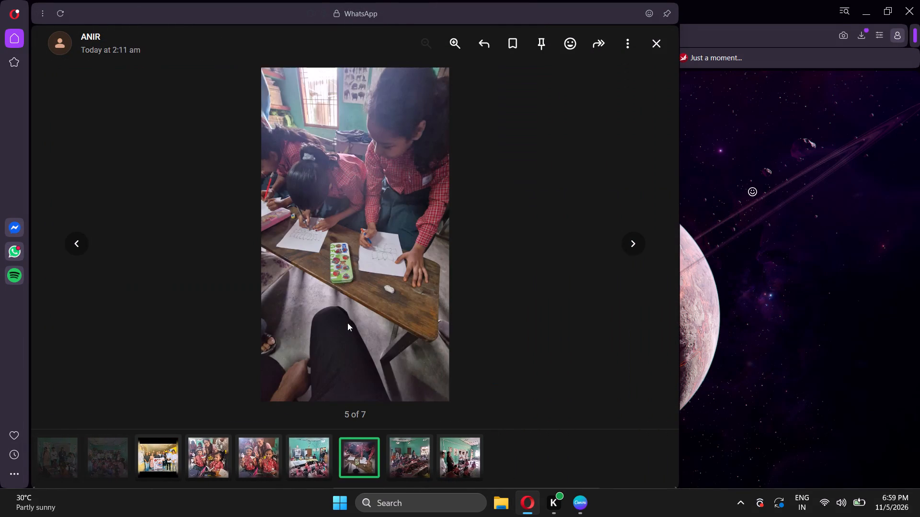
key("Right")
key("Right")
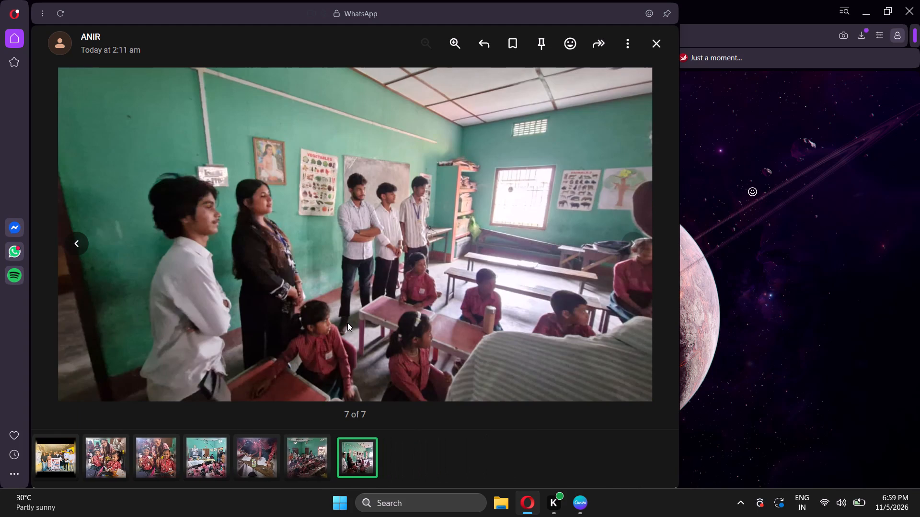
key("Left")
key("Right")
key("Left")
key("Left")
key("Left")
key("Left")
key("Left")
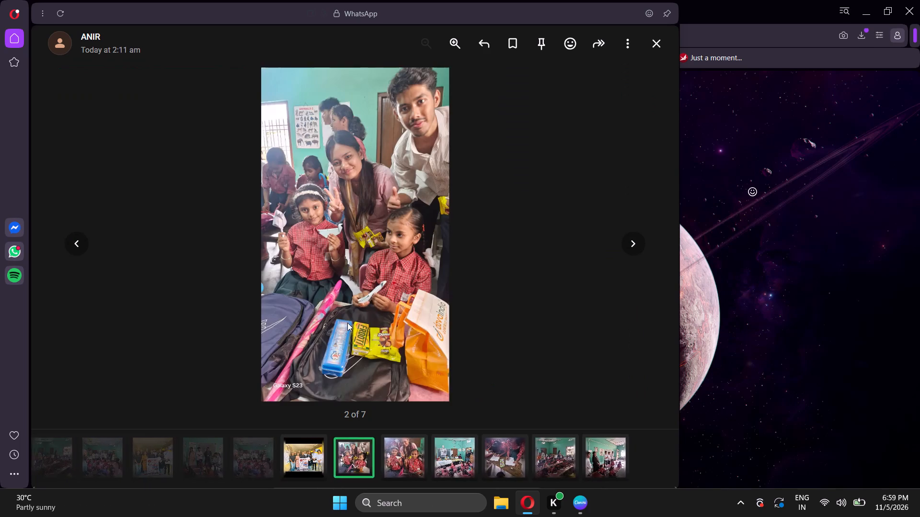
key("Right")
key("Right")
key("Right")
key("Right")
key("Right")
key("Right")
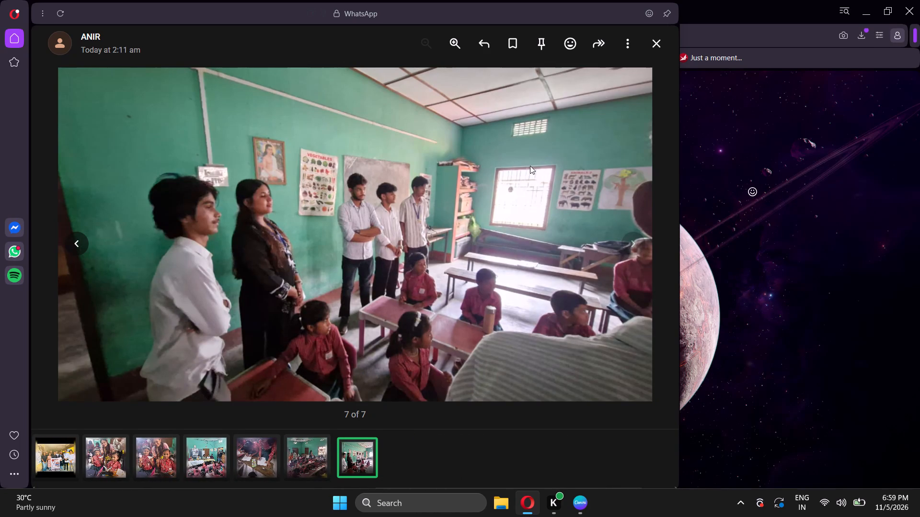
Download the last shared photo, of the interns standing in the green classroom, to the Desktop as "blue".
left_click(623, 46)
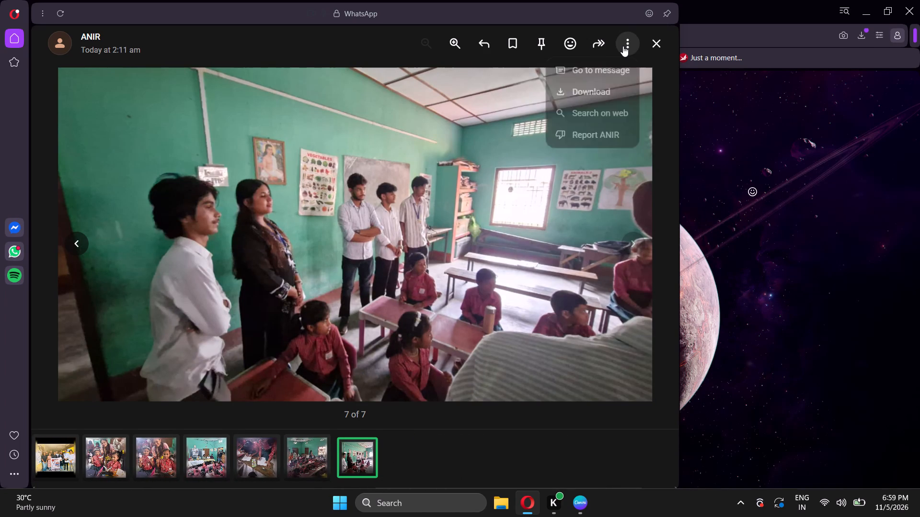
left_click(580, 92)
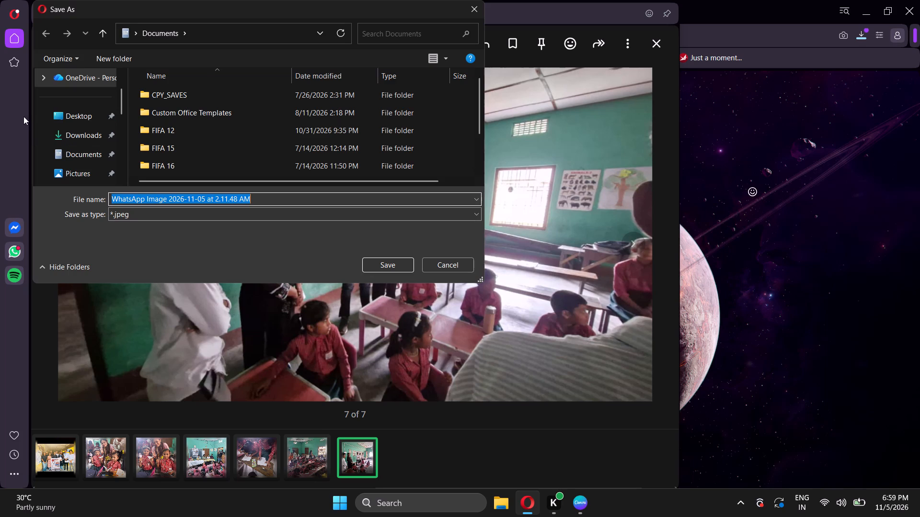
left_click(99, 121)
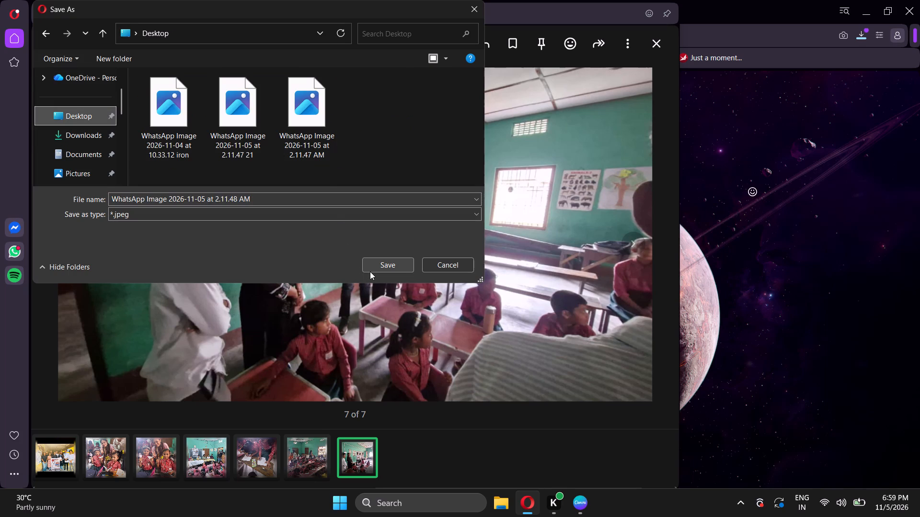
left_click(262, 200)
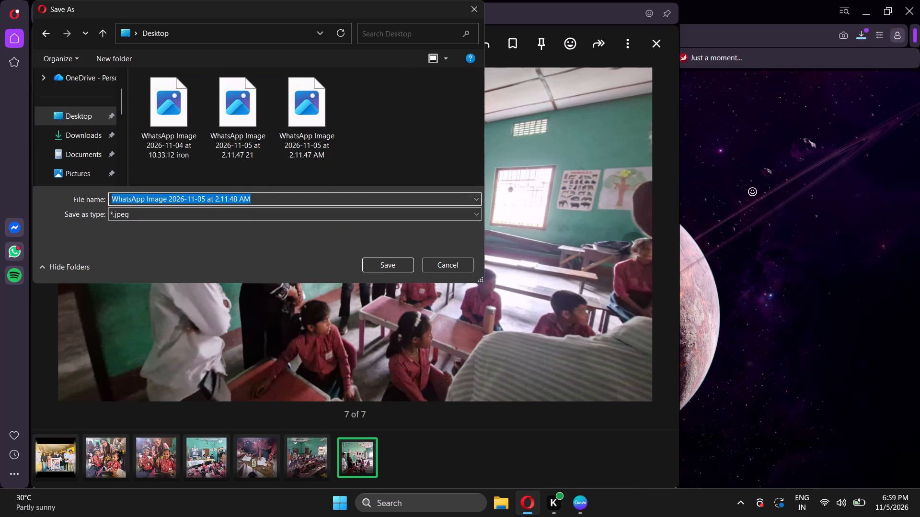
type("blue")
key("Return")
left_click(748, 246)
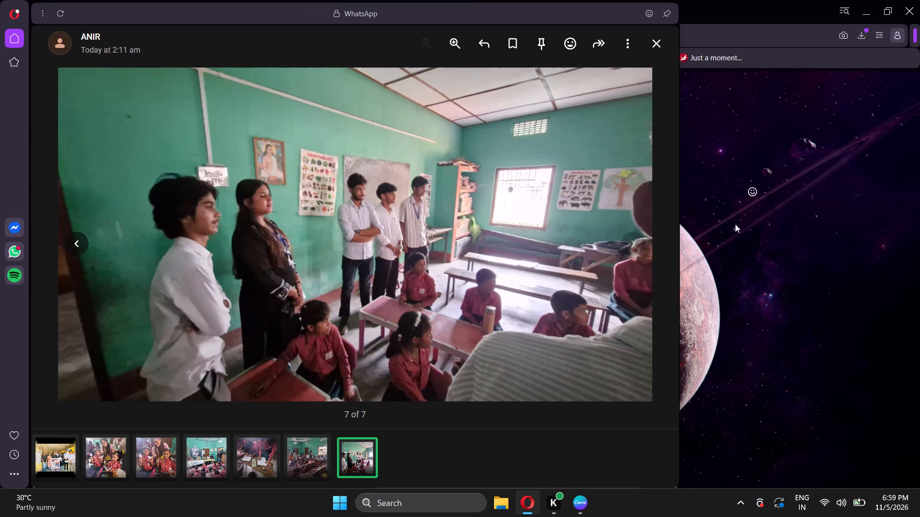
Switch back to Canva and upload the "blue" image from the Desktop.
left_click(586, 513)
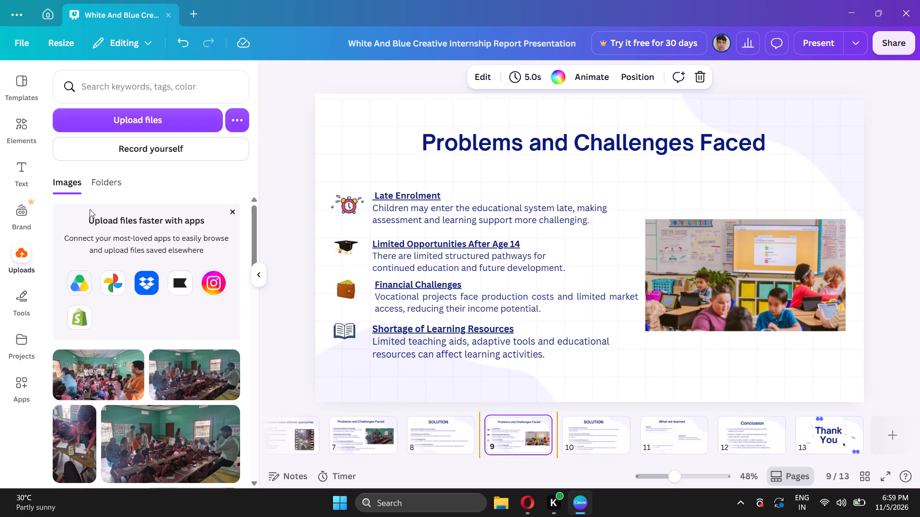
left_click(125, 124)
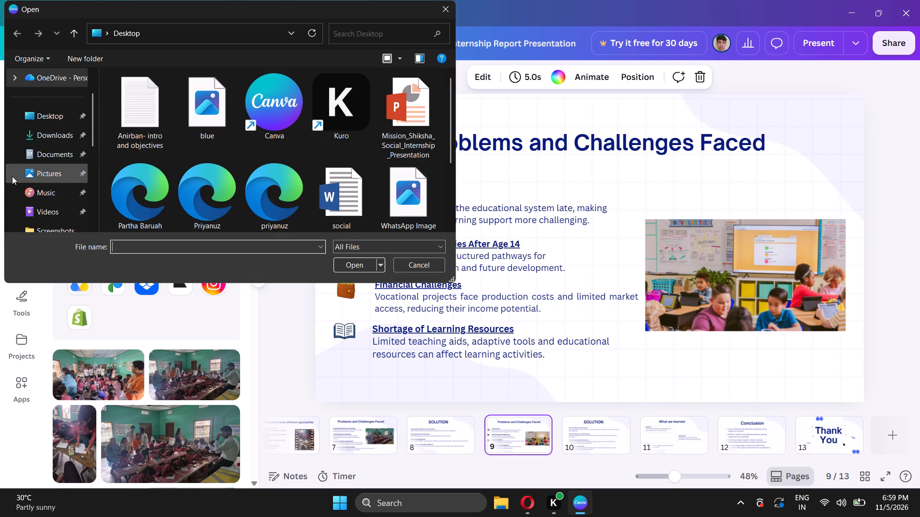
left_click(43, 128)
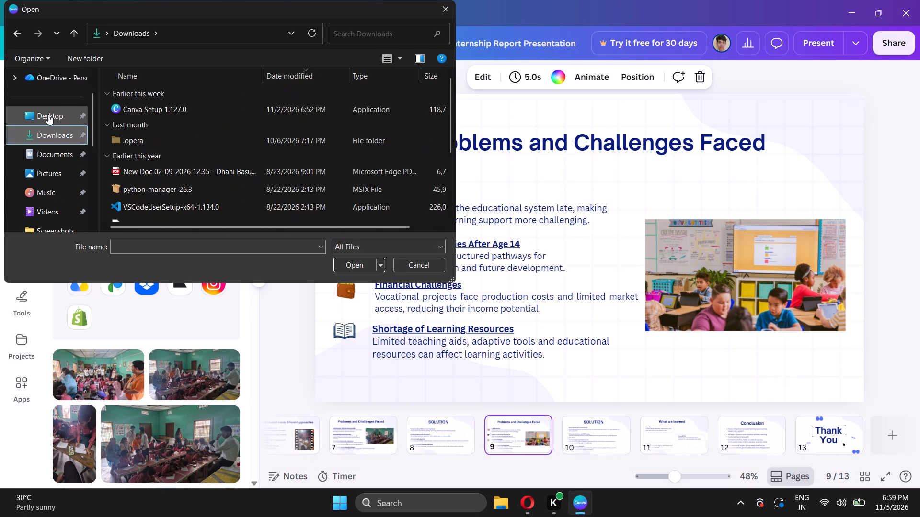
left_click(48, 114)
scroll(393, 156, "down", 4)
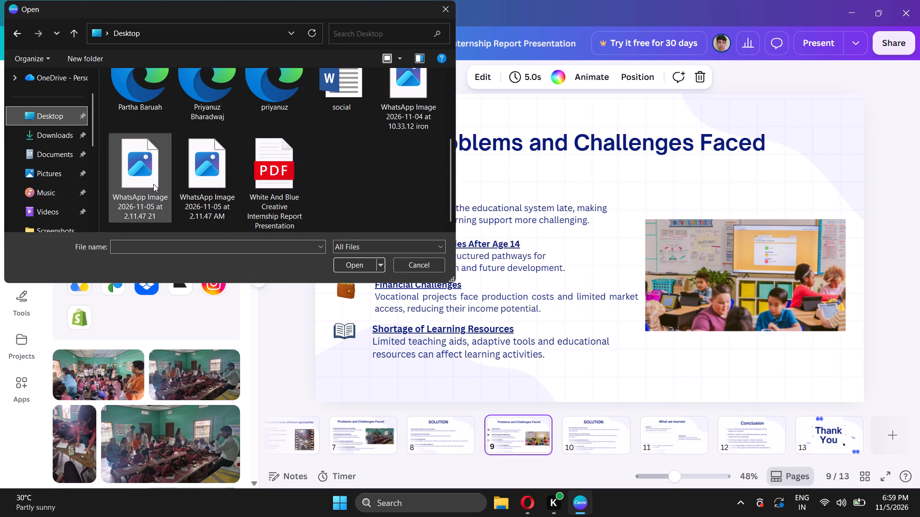
scroll(375, 159, "up", 2)
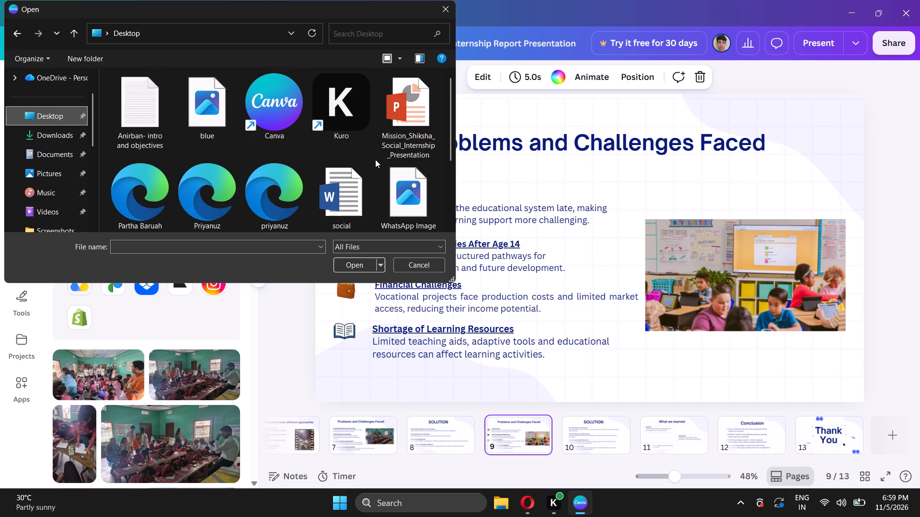
scroll(375, 159, "down", 4)
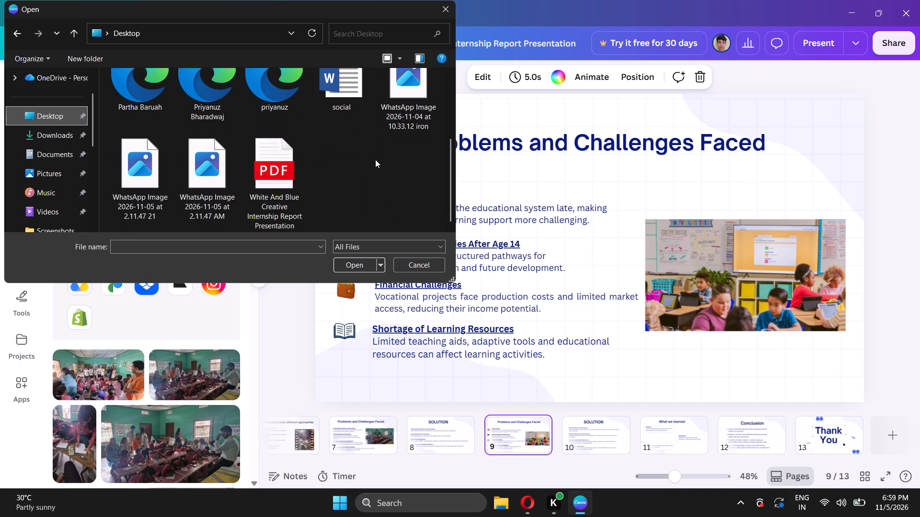
scroll(40, 131, "up", 4)
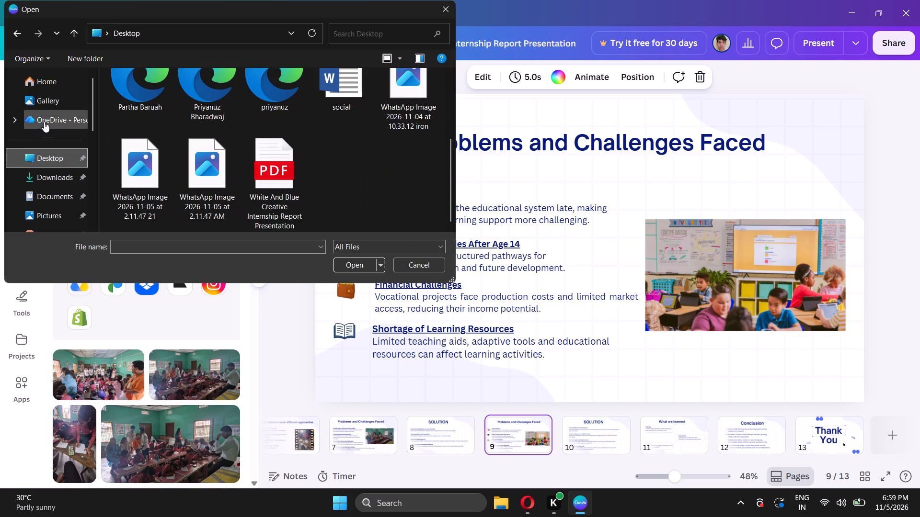
left_click(44, 122)
scroll(207, 188, "up", 4)
left_click(42, 93)
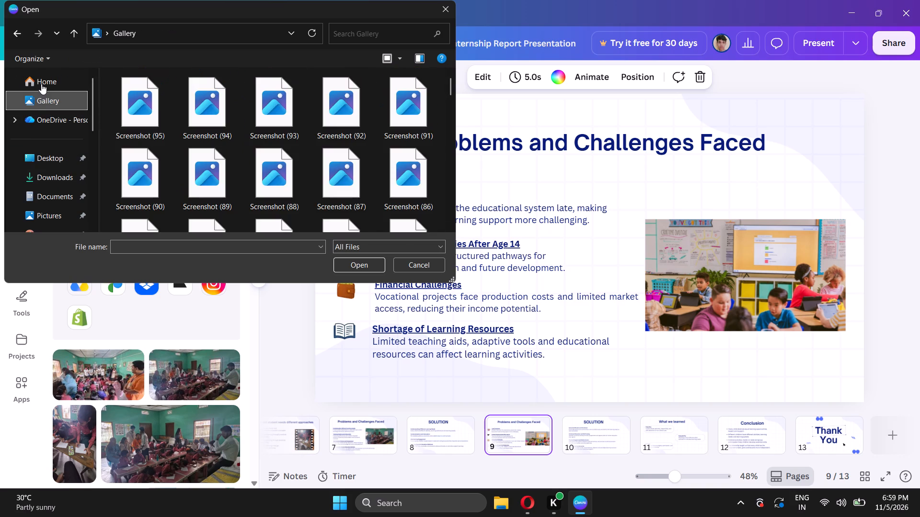
left_click(41, 84)
left_click(59, 179)
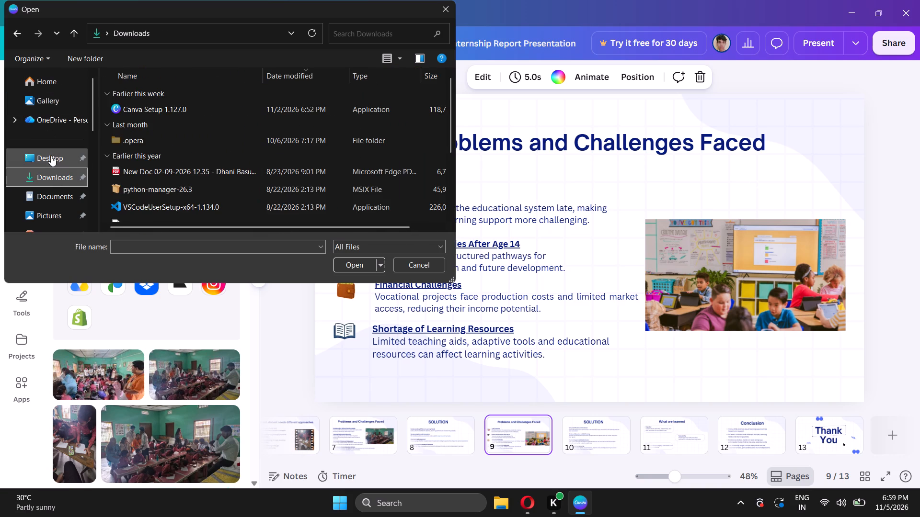
left_click(49, 157)
left_click(211, 135)
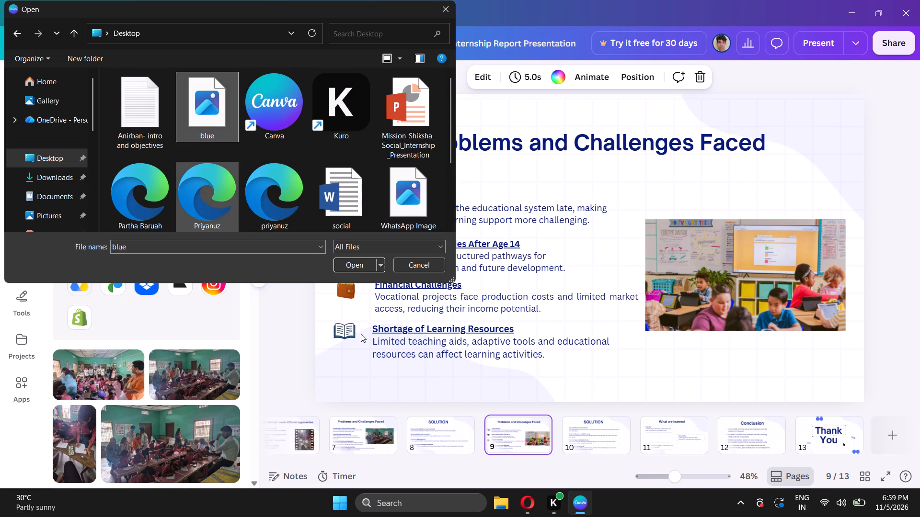
left_click(346, 270)
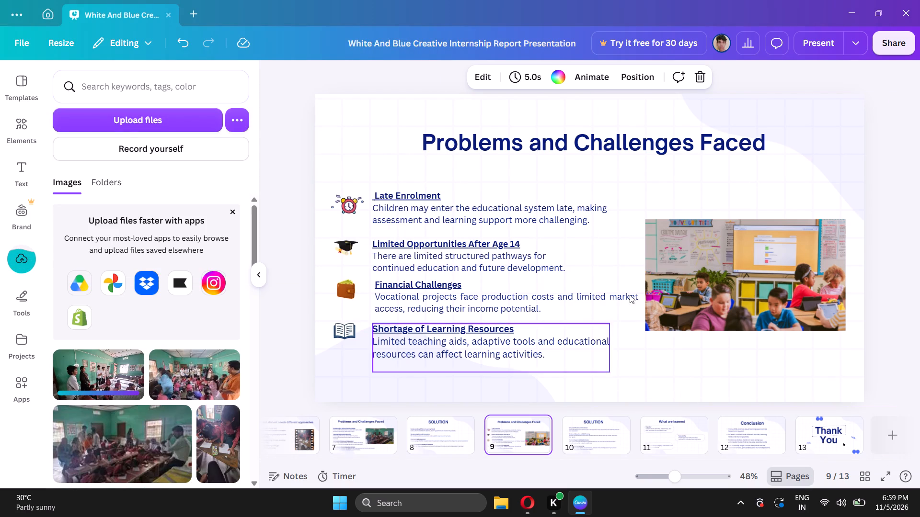
Delete the stock classroom photo from the "Problems and Challenges Faced" slide on page 9.
left_click(668, 270)
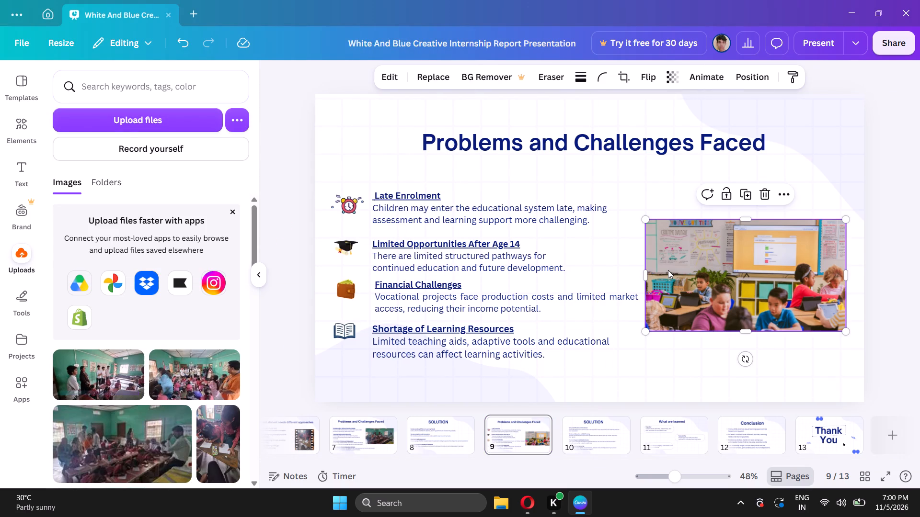
key("Delete")
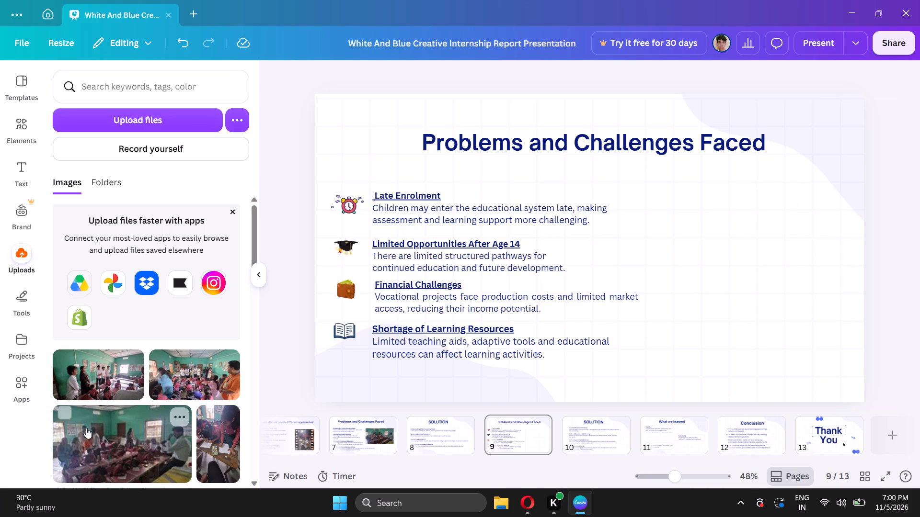
Add the newly uploaded classroom photo to page 9 and shrink it proportionally to less than half the slide's width.
left_click(89, 382)
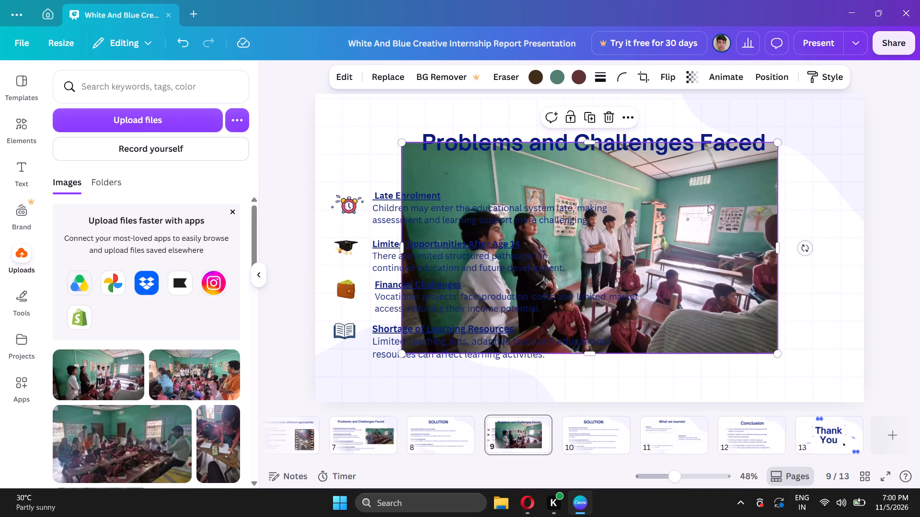
left_click(709, 193)
left_click_drag(719, 215, 738, 231)
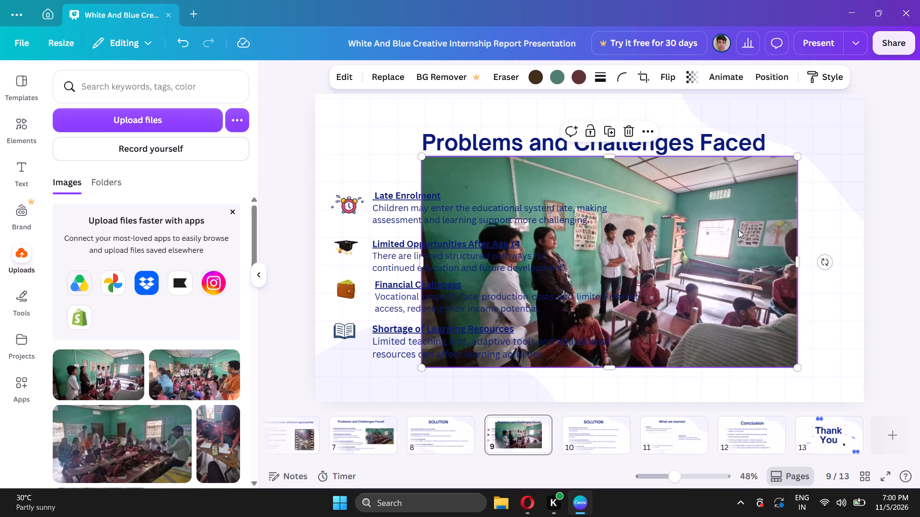
left_click_drag(795, 157, 663, 243)
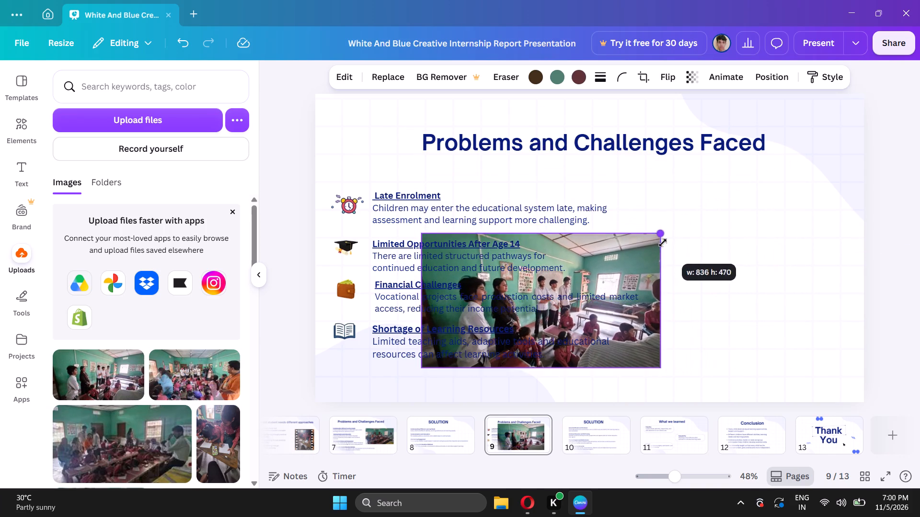
left_click_drag(663, 243, 651, 247)
left_click(877, 227)
Move the new classroom photo beside the challenges text, over to the slide's right edge.
left_click_drag(612, 267, 652, 252)
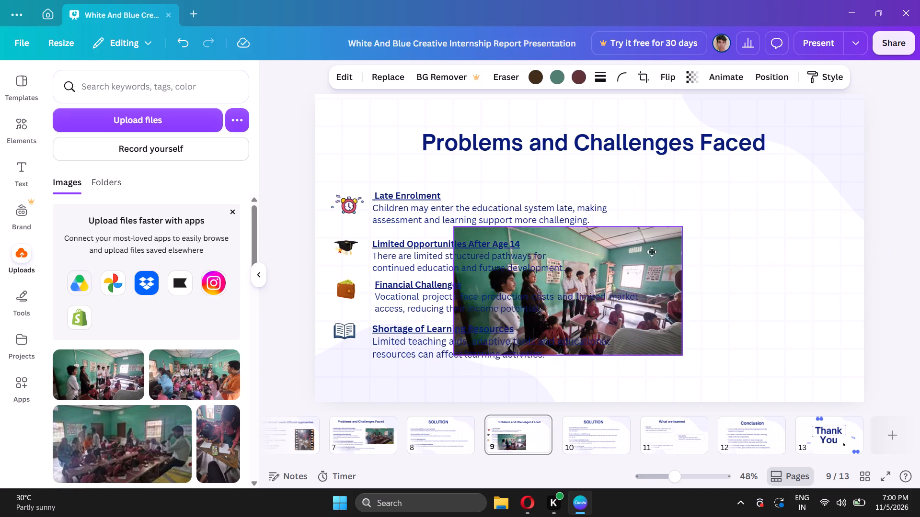
left_click_drag(652, 252, 830, 234)
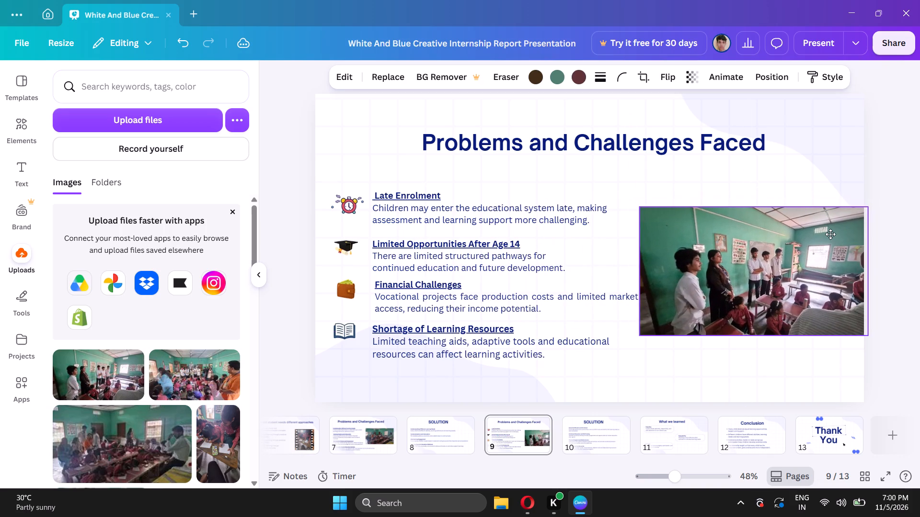
left_click_drag(830, 234, 832, 234)
left_click(904, 246)
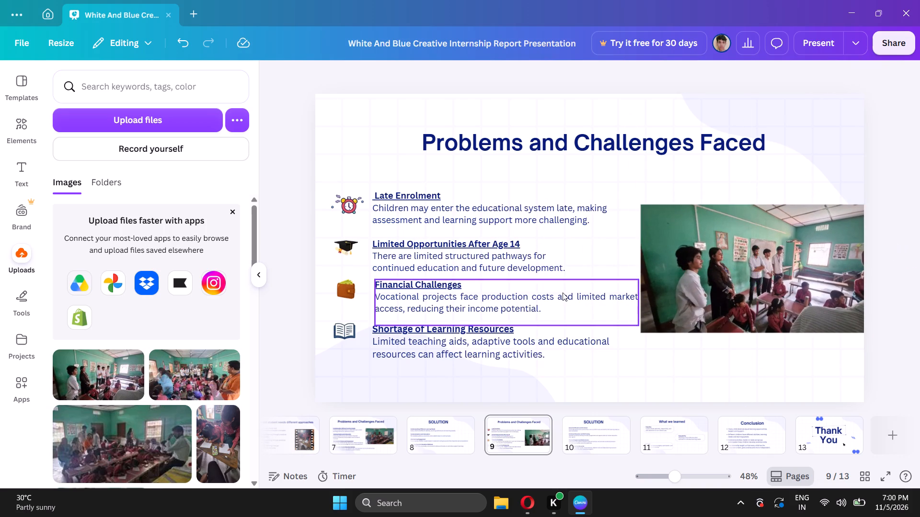
Narrow the "Financial Challenges" text box to about 790 wide so it stays clear of the photo.
left_click(562, 292)
left_click_drag(639, 300, 601, 297)
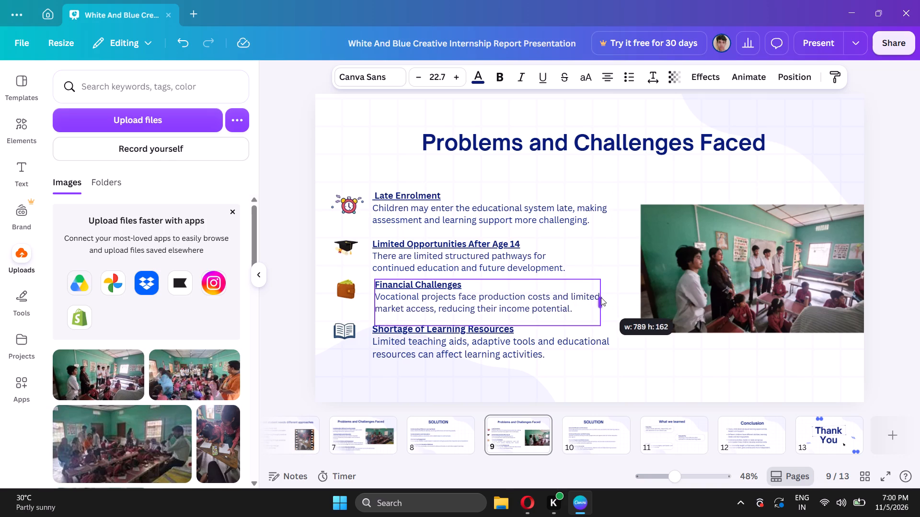
left_click_drag(601, 297, 603, 297)
left_click(903, 255)
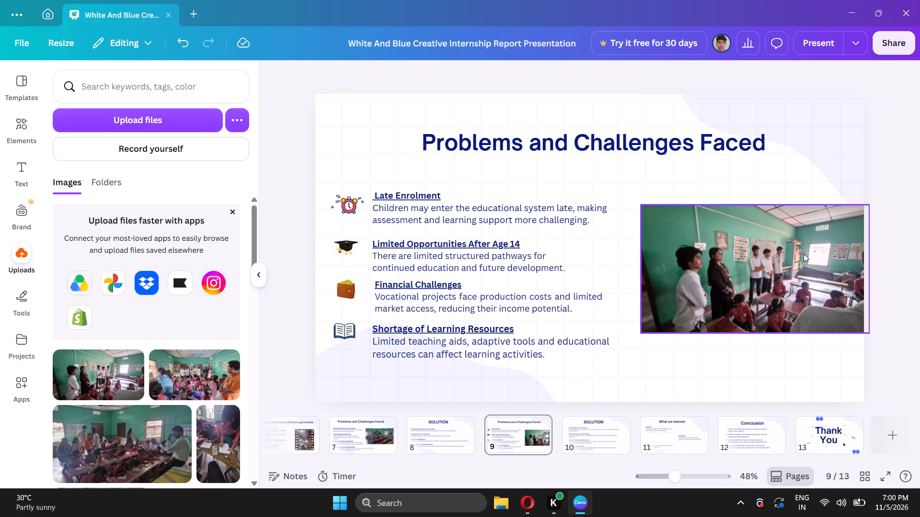
Move the classroom photo on page 9 slightly left, closer to the text and fully inside the slide.
left_click_drag(778, 265, 756, 269)
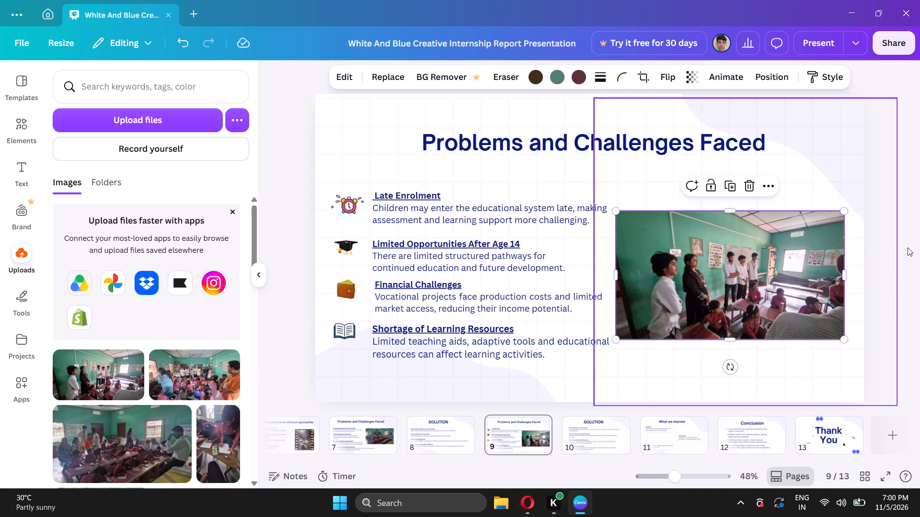
left_click(908, 247)
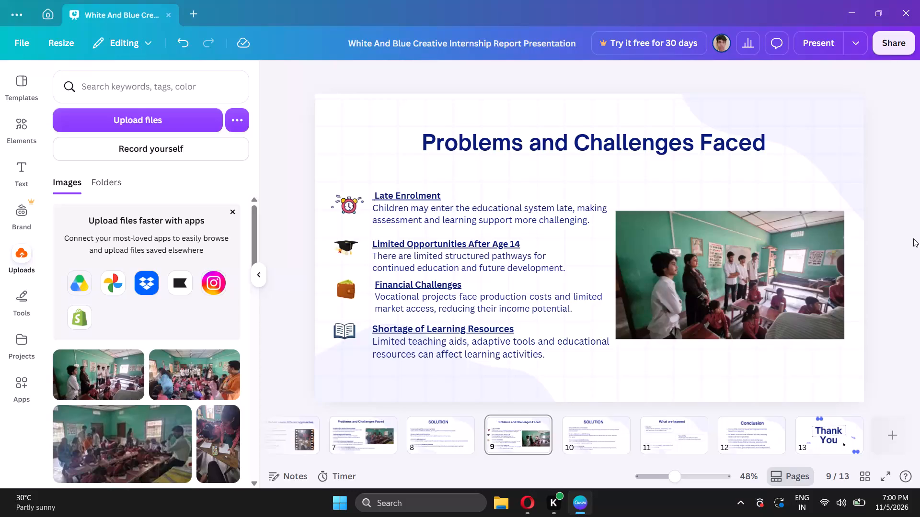
Check the slides following page 9, and page back through the presentation to the title page.
key("Right")
key("Right")
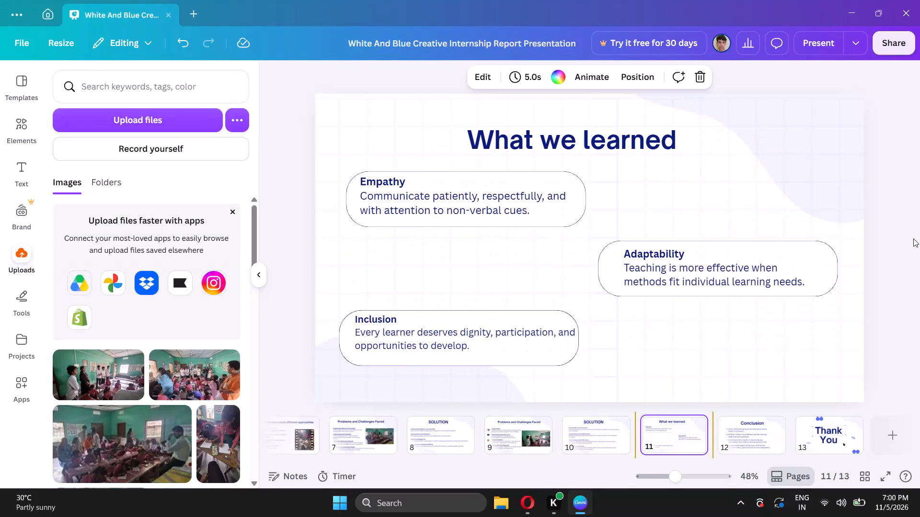
key("Right")
key("Left")
key("Left")
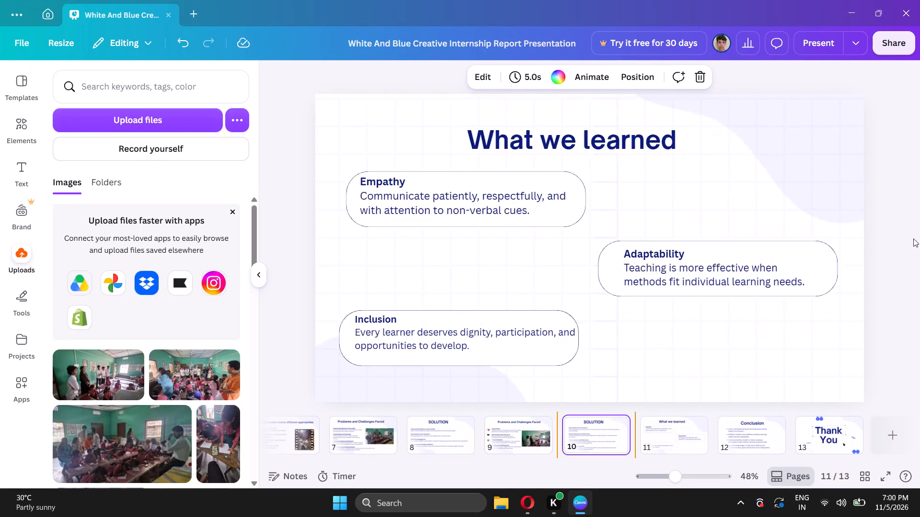
key("Left")
key("Left")
key("Left")
key("Left")
key("Left")
key("Left")
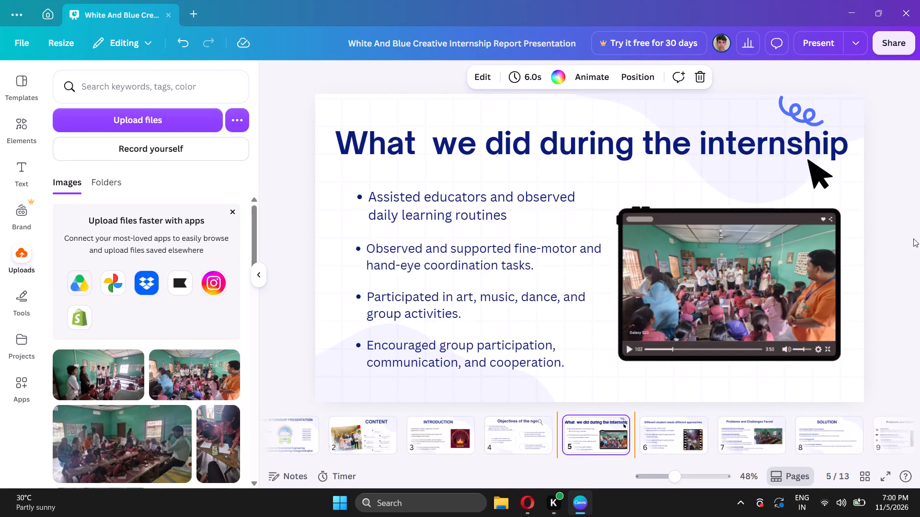
key("Left")
key("Left")
key("Left")
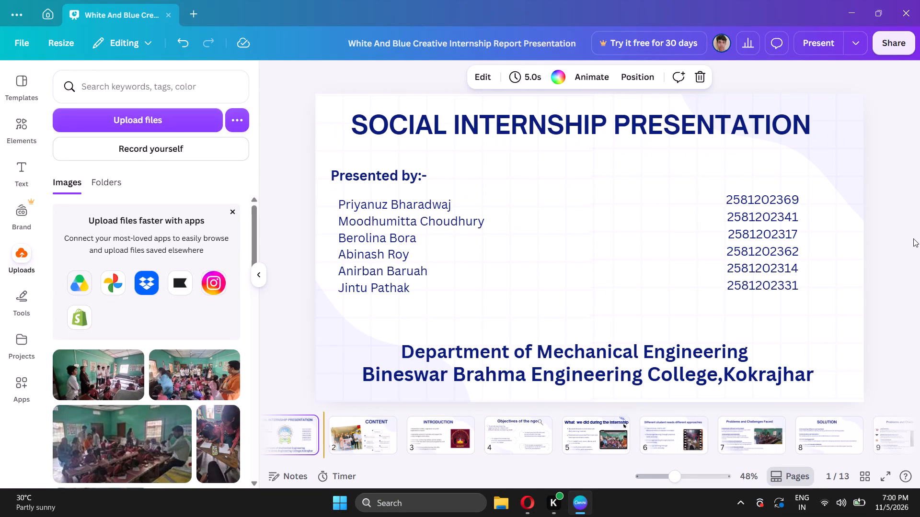
Review all the slides in order, from the title page through to the Thank You page.
key("Right")
key("Right")
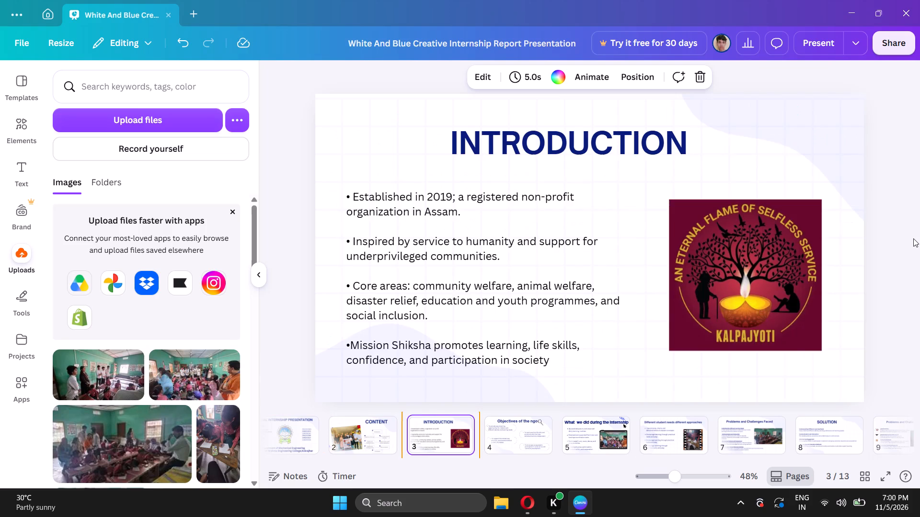
key("Right")
key("Right")
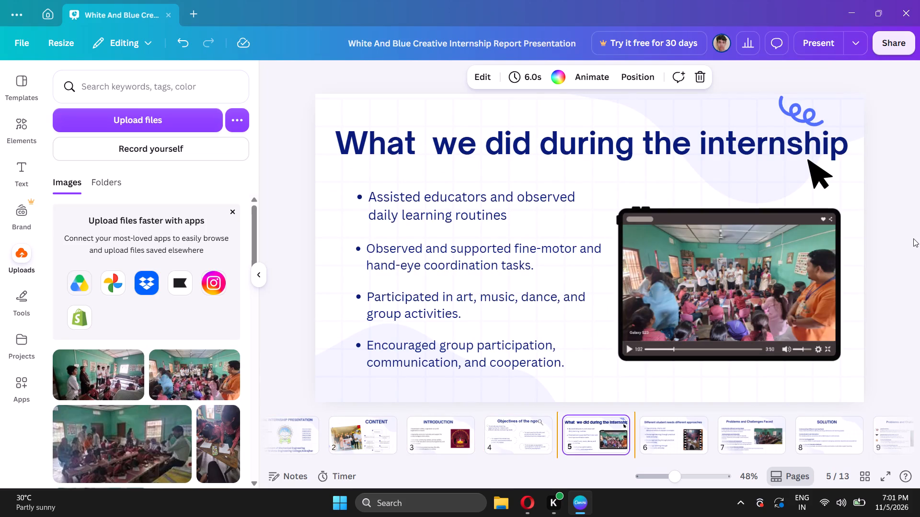
key("Right")
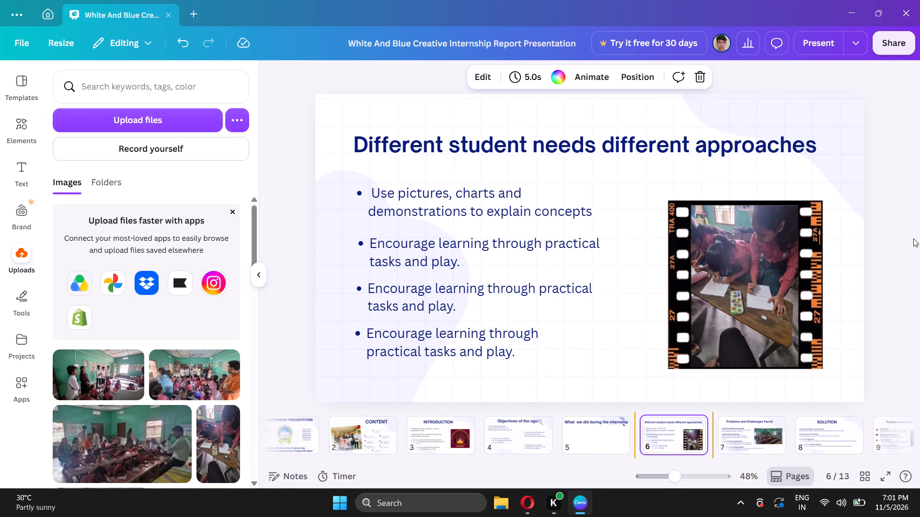
key("Right")
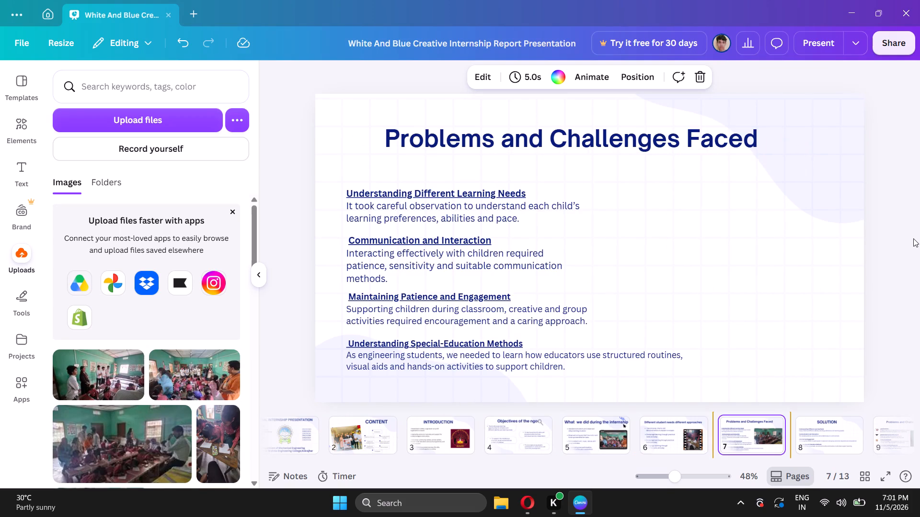
key("Right")
key("Right")
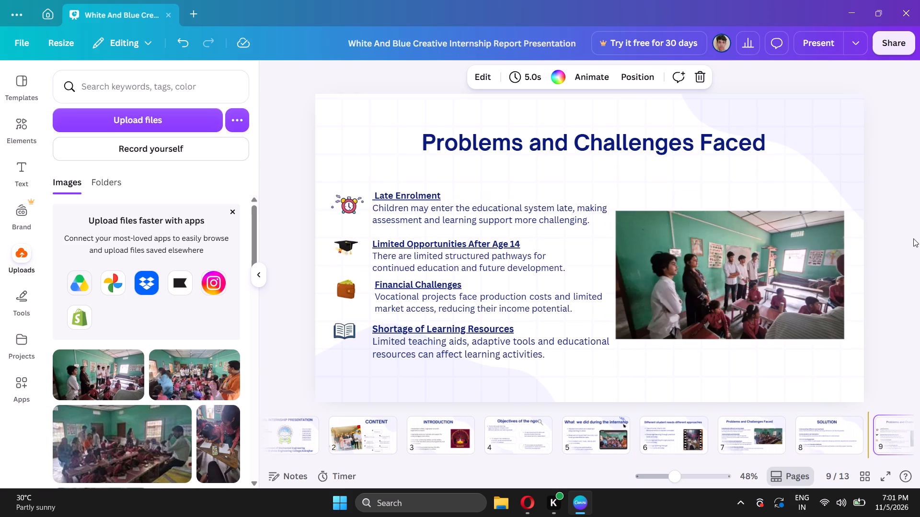
key("Right")
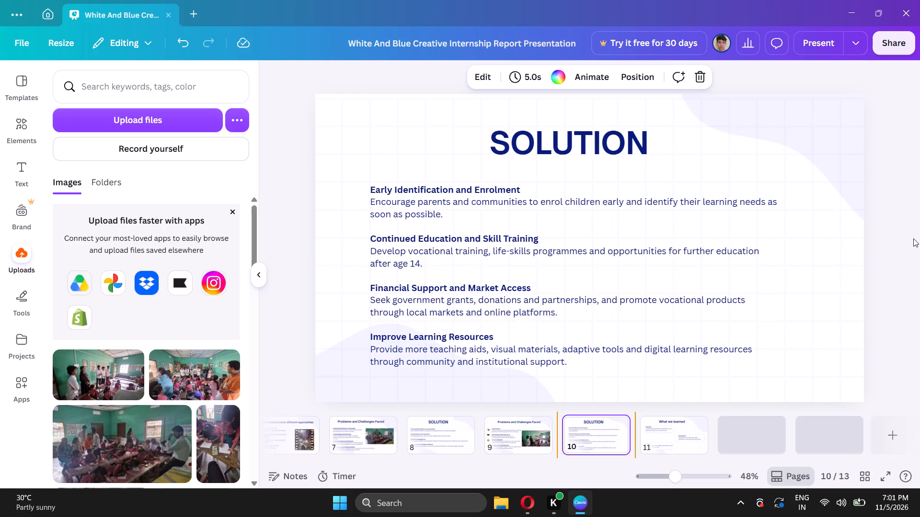
key("Right")
key("Right")
key("Right")
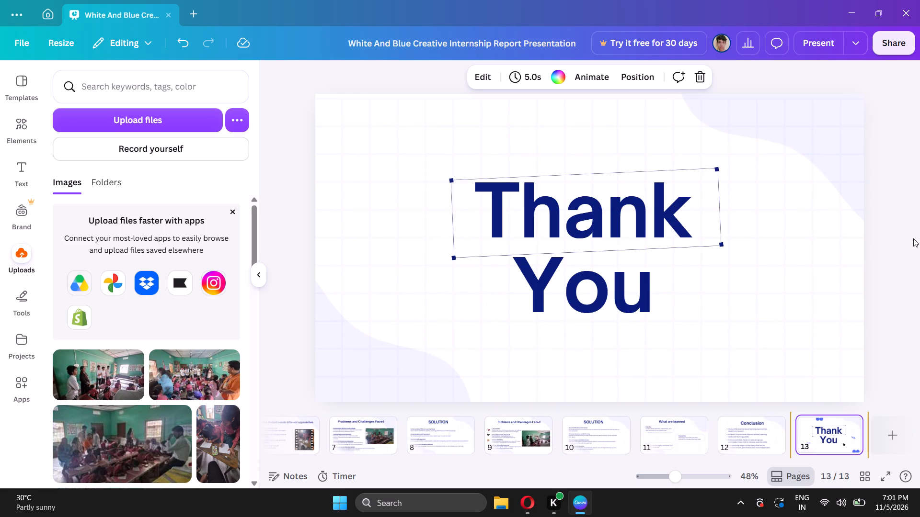
Skim back to the INTRODUCTION slide and forward again to "Different student needs different approaches" on page 6.
key("Left")
key("Left")
key("Left")
key("Left")
key("Left")
key("Left")
key("Left")
key("Left")
key("Left")
key("Left")
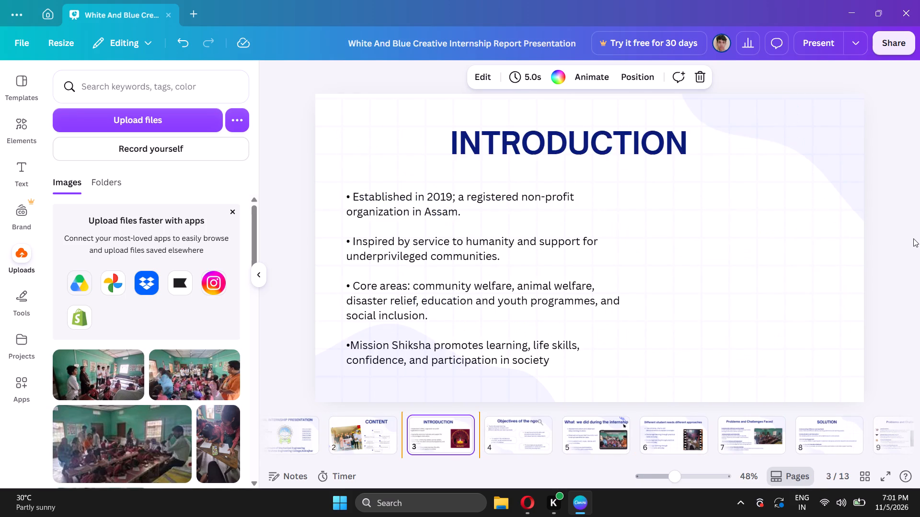
key("Right")
key("Right")
key("Right")
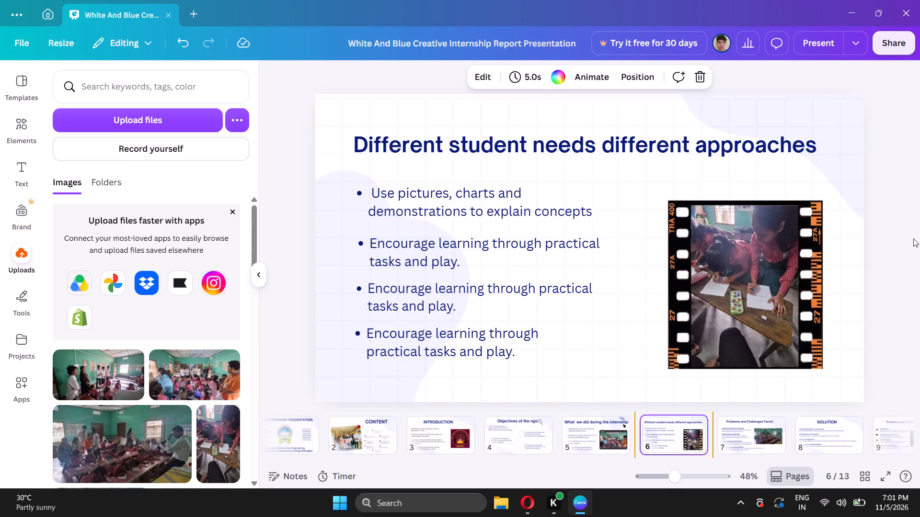
Check the slides from page 7 to page 9, and page back through the presentation to the CONTENT slide.
key("Right")
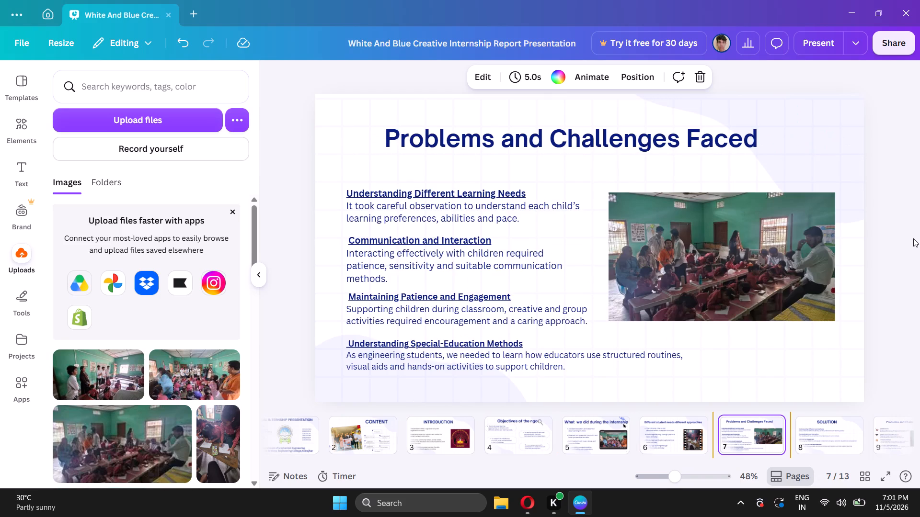
key("Right")
key("Right")
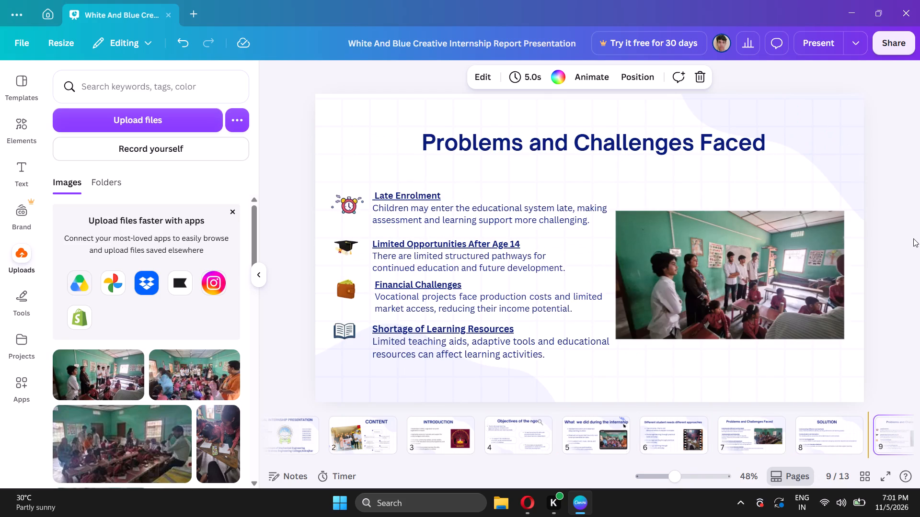
key("Left")
key("Left")
key("Left")
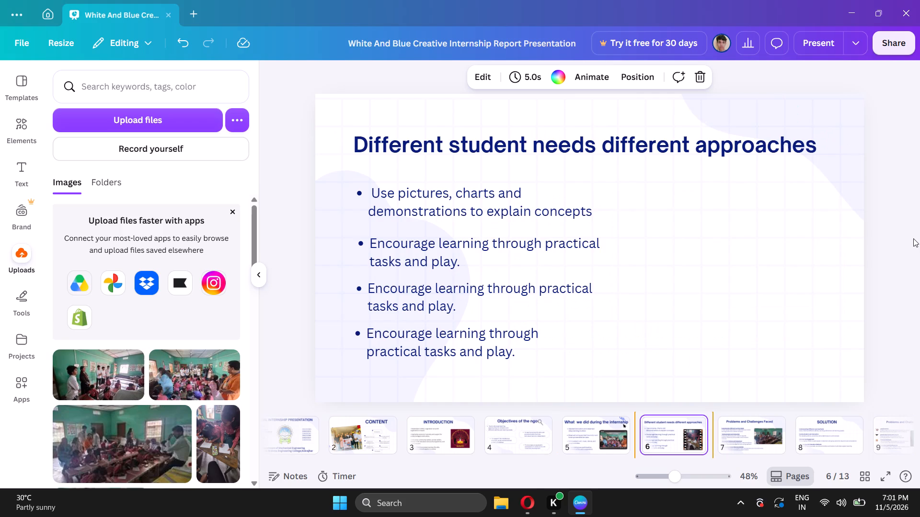
key("Left")
key("Left")
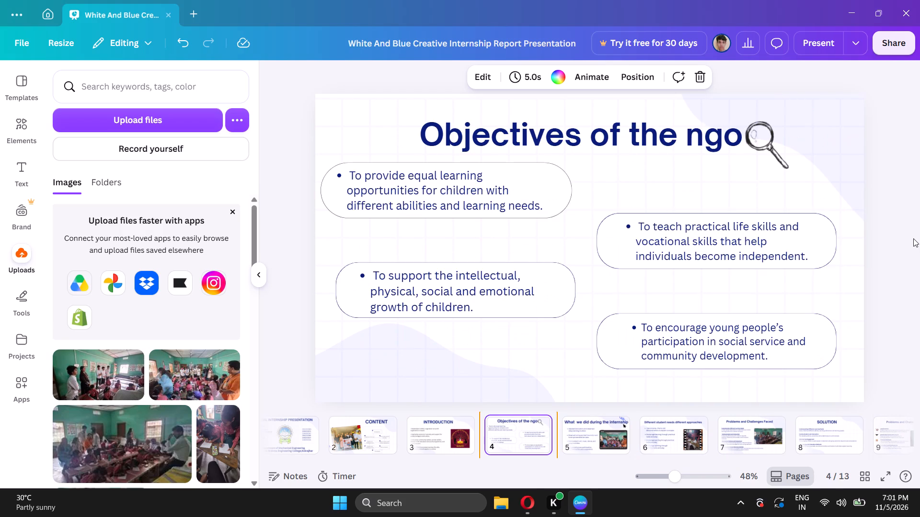
key("Left")
key("Left")
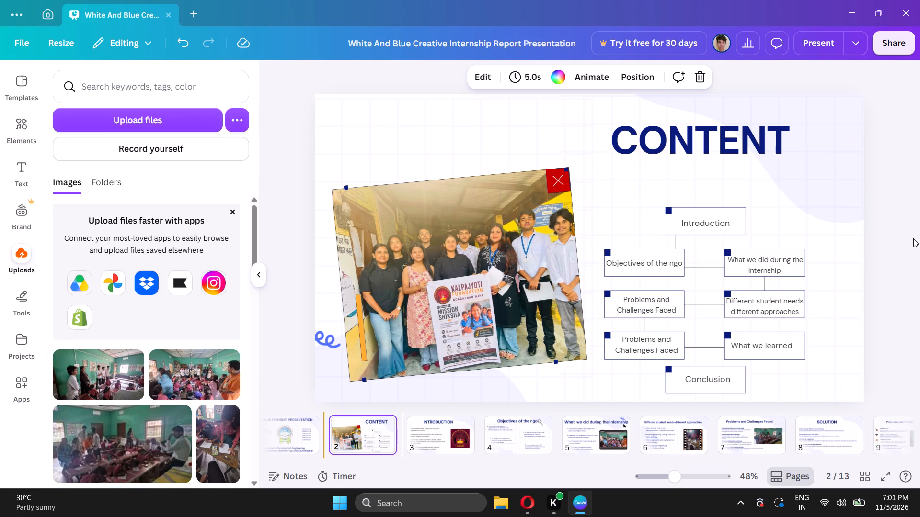
Review the slides in order from the CONTENT and INTRODUCTION pages through to the Conclusion on page 12.
key("Right")
key("Left")
key("Right")
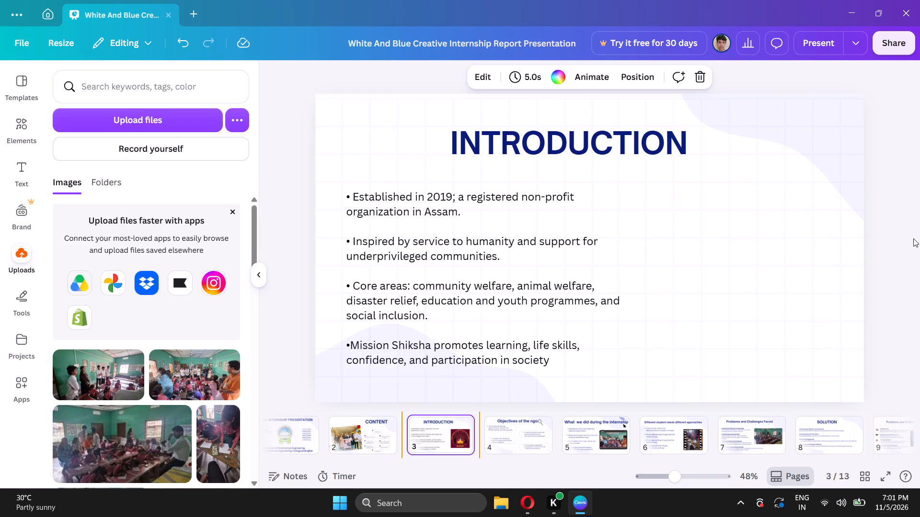
key("Right")
key("Right")
key("Right")
key("Right")
key("Right")
key("Right")
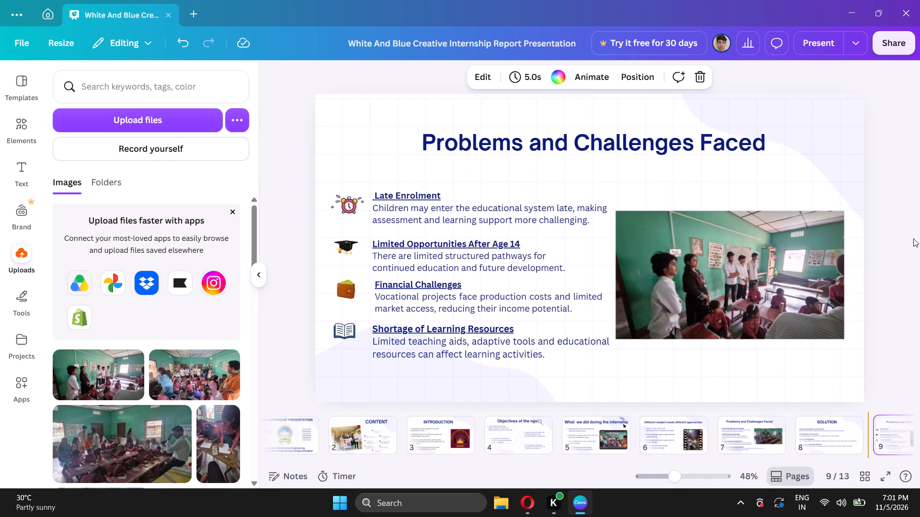
key("Right")
key("Right")
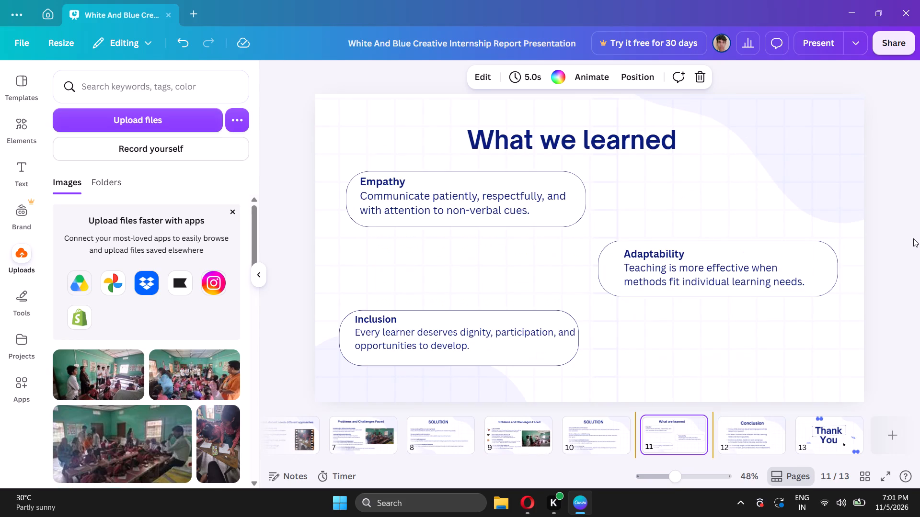
key("Right")
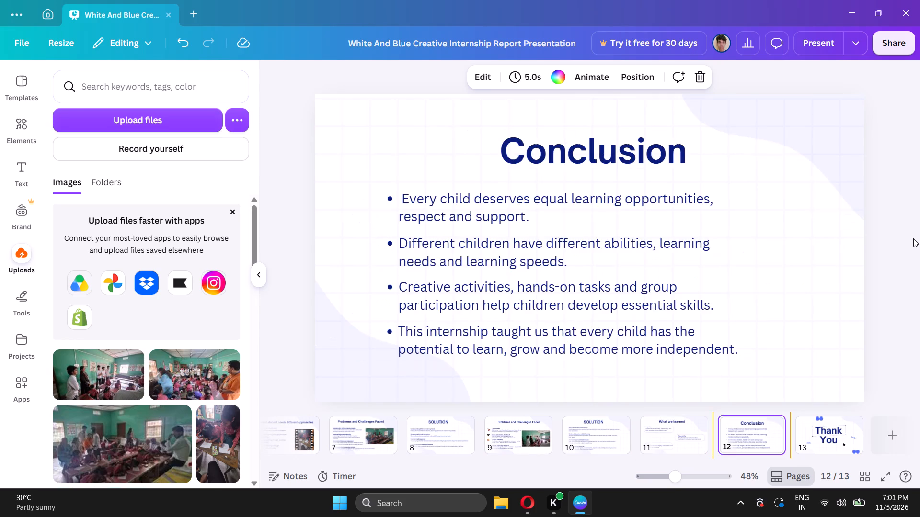
Recheck the closing slides between the SOLUTION slide on page 8 and the Thank You page, ending at the SOLUTION slide on page 10.
key("Left")
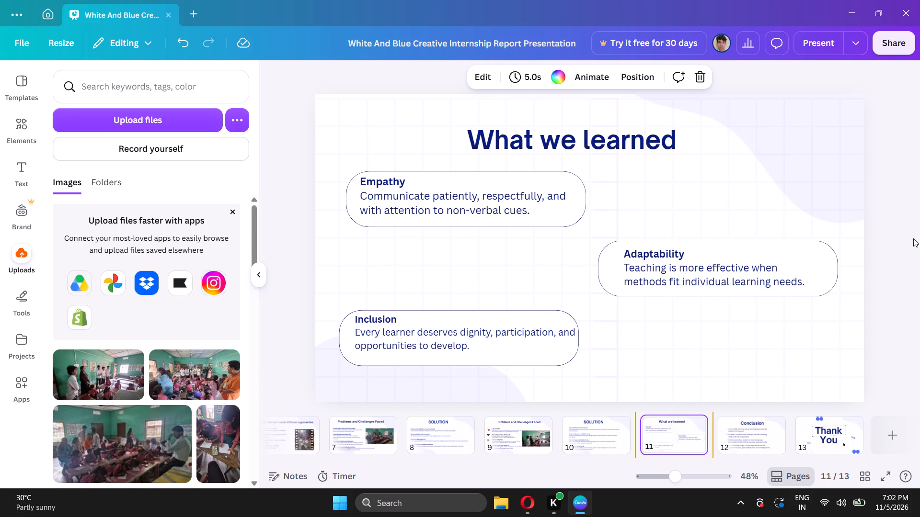
key("Right")
key("Right")
key("Left")
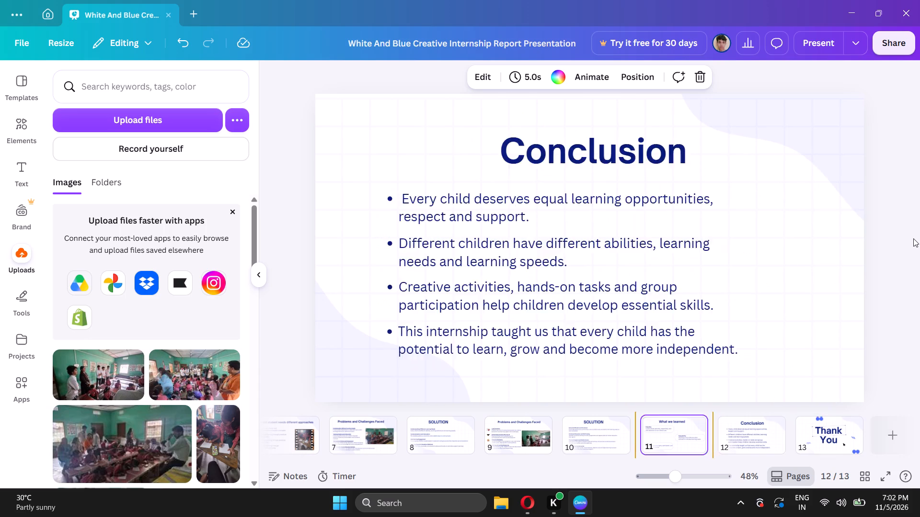
key("Left")
key("Left")
key("Left")
key("Left")
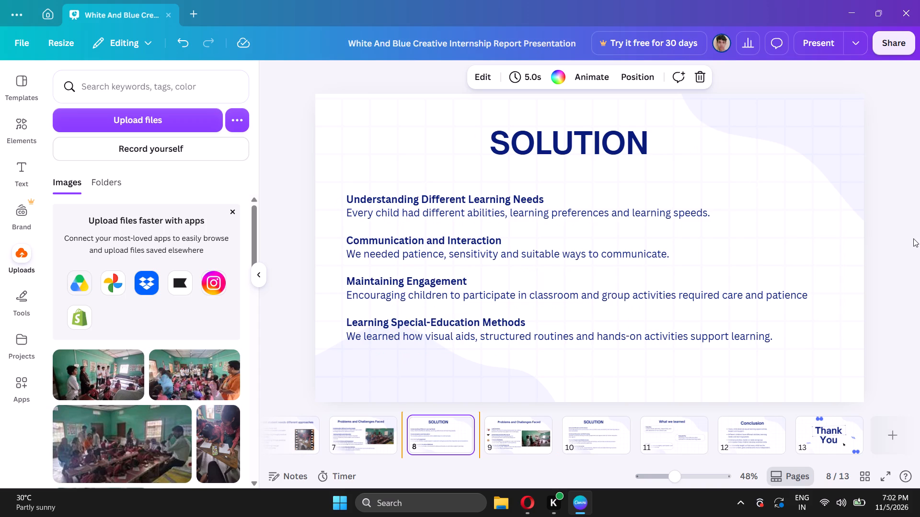
key("Right")
key("Right")
key("Right")
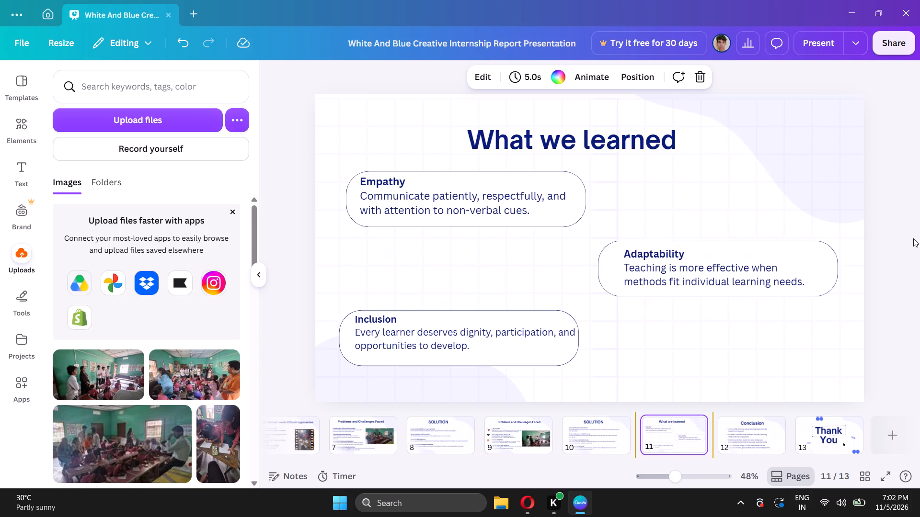
key("Right")
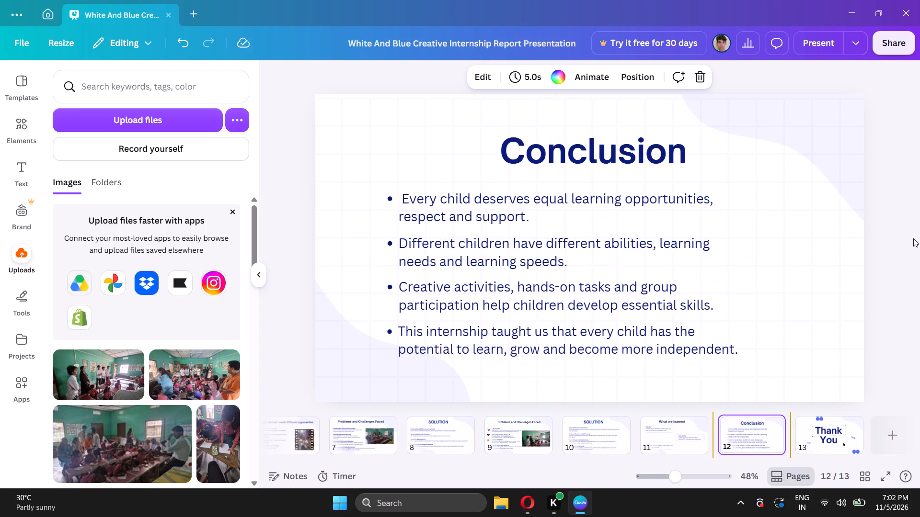
key("Right")
key("Right")
key("Left")
key("Left")
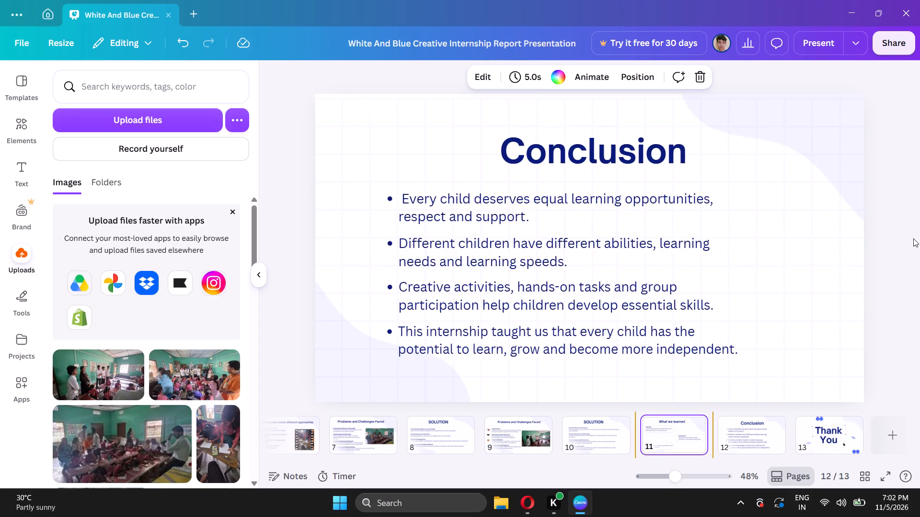
key("Left")
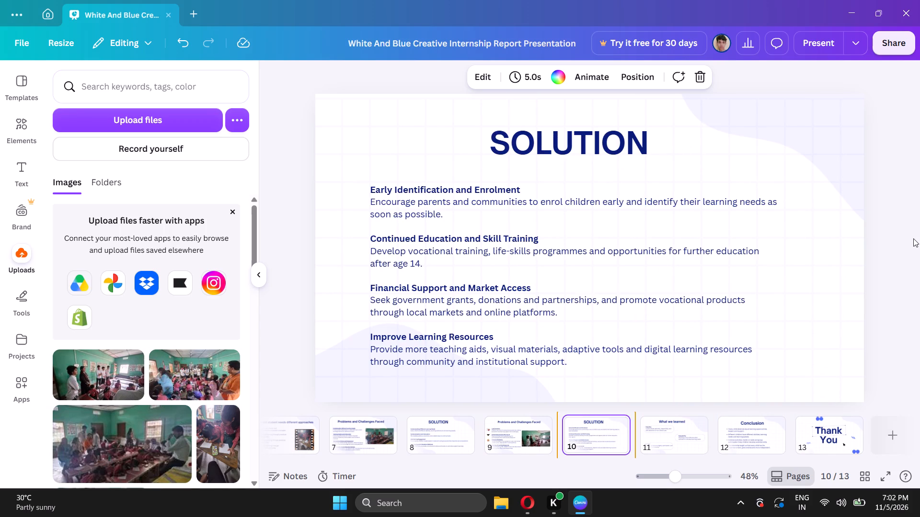
Replace the hyphen in "life-skills" with a space in the Continued Education and Skill Training text on page 10.
key("Insert")
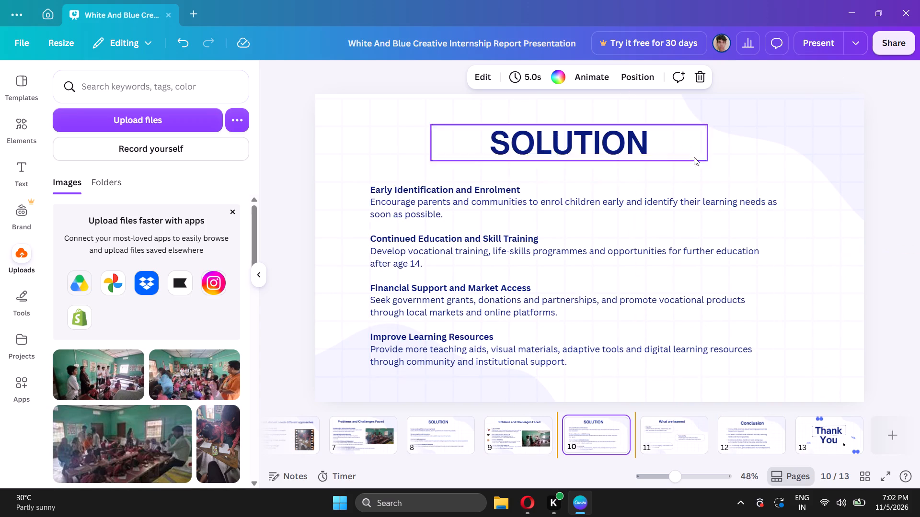
left_click(510, 246)
left_click(511, 252)
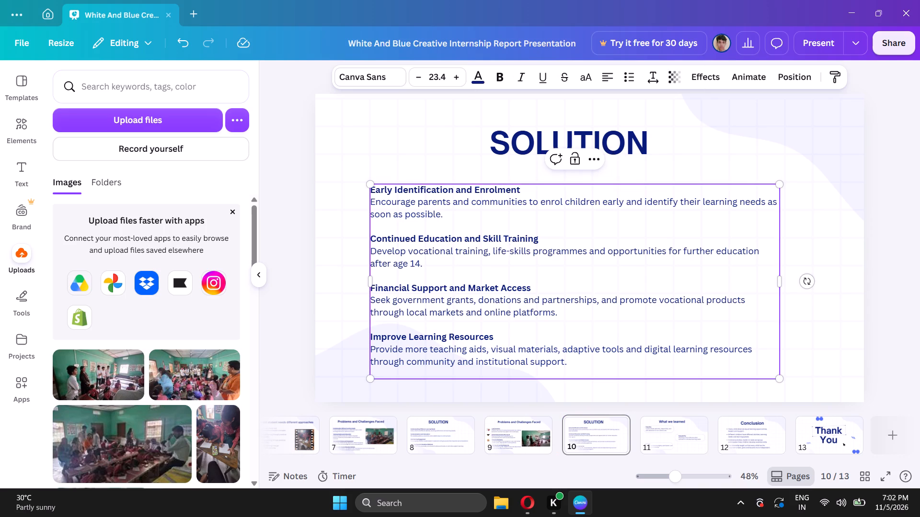
key("BackSpace")
key("space")
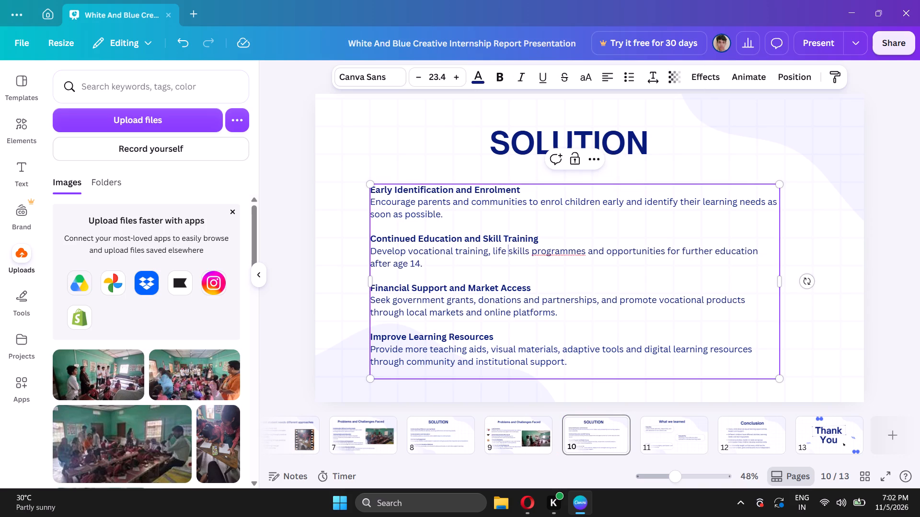
left_click(886, 341)
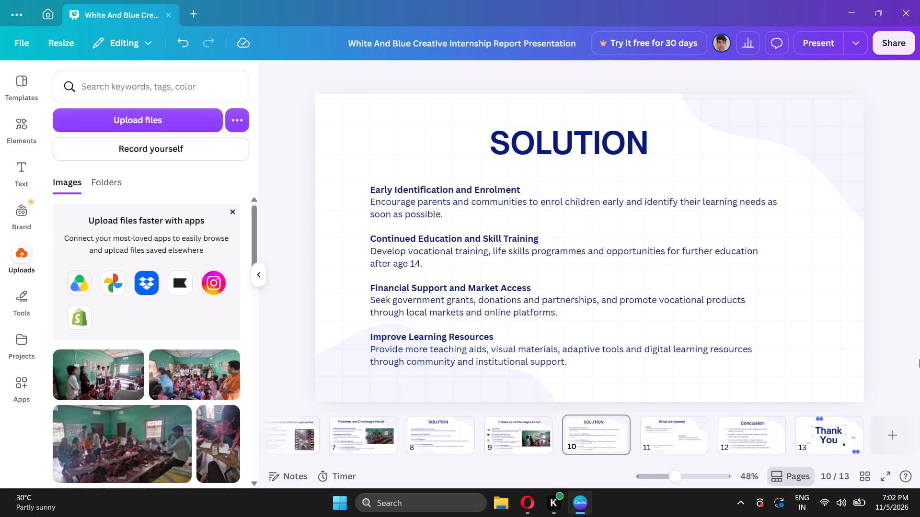
On the page 8 SOLUTION slide, replace the hyphen in "hands-on" with a space under Learning Special-Education Methods.
key("Left")
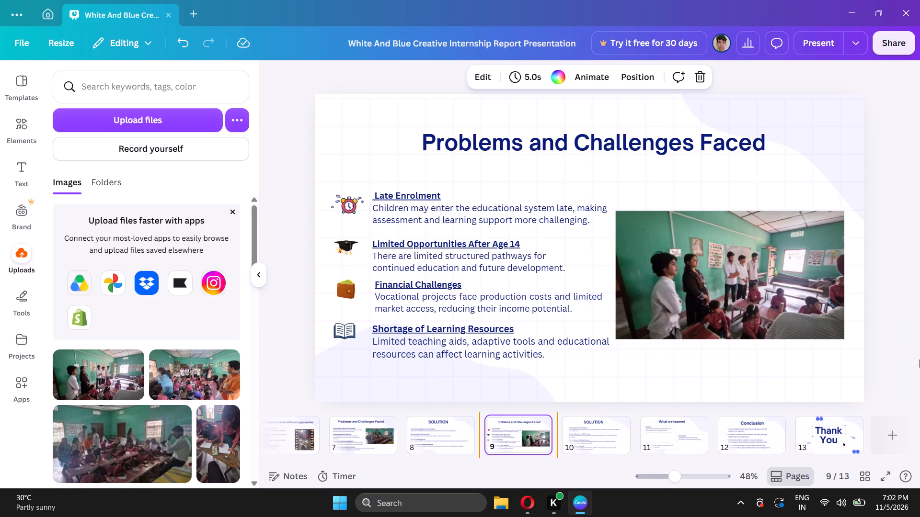
key("Left")
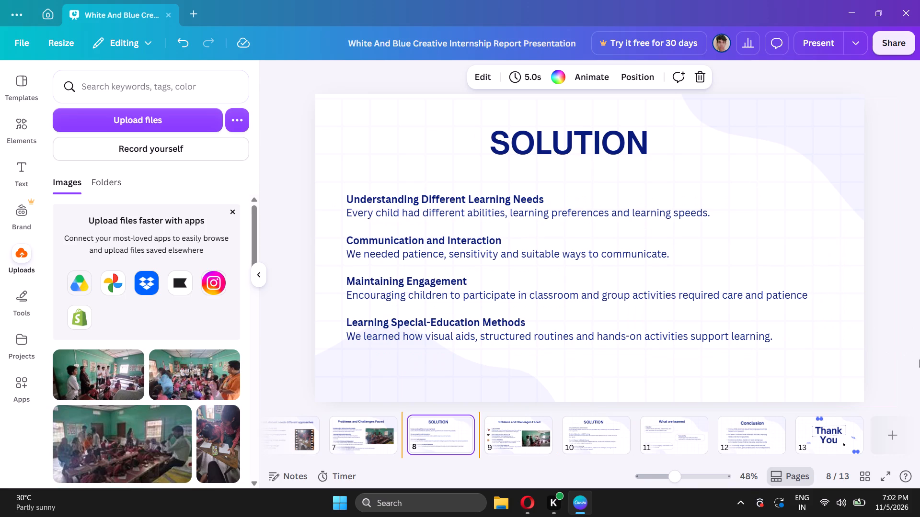
left_click(632, 339)
left_click(631, 333)
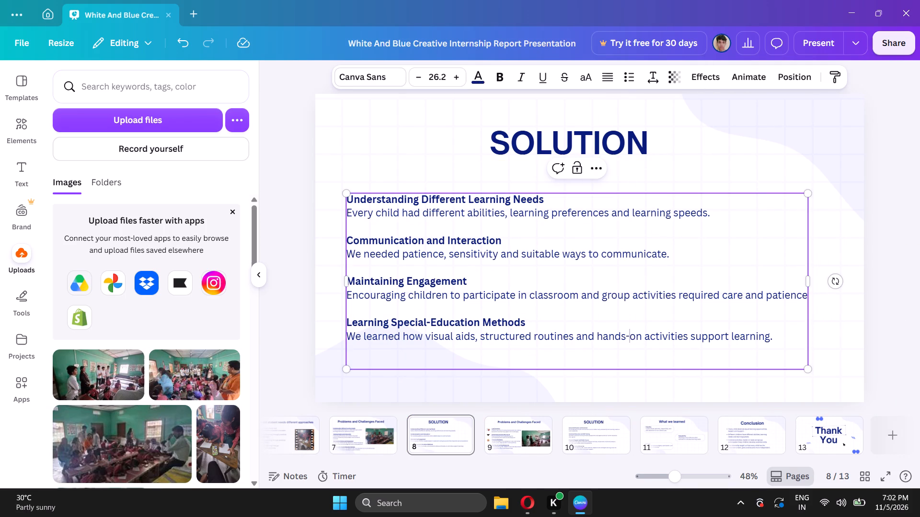
key("BackSpace")
key("space")
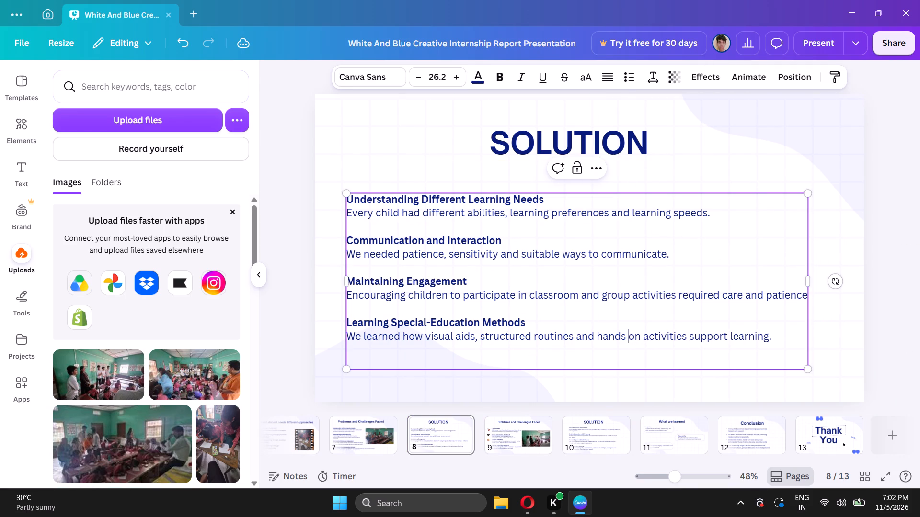
left_click(900, 295)
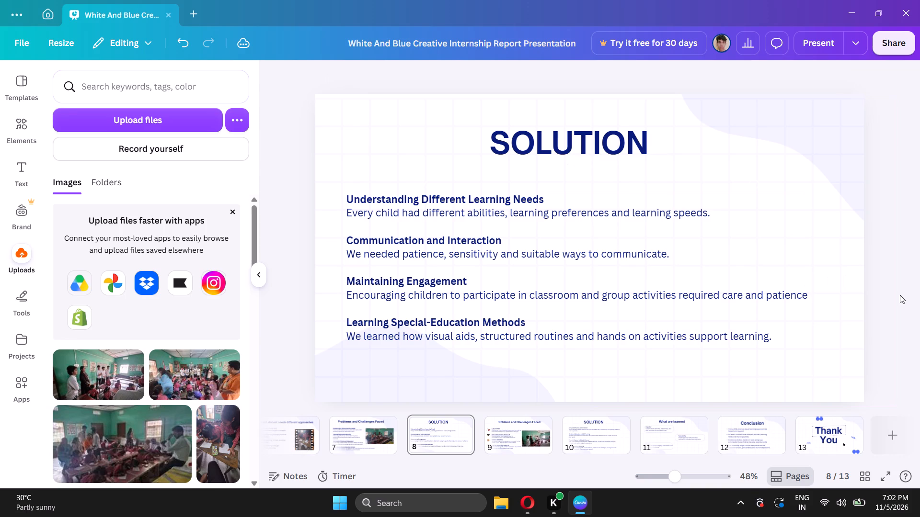
Read back through the slides from page 7 to the title page, and forward again to page 6.
key("Left")
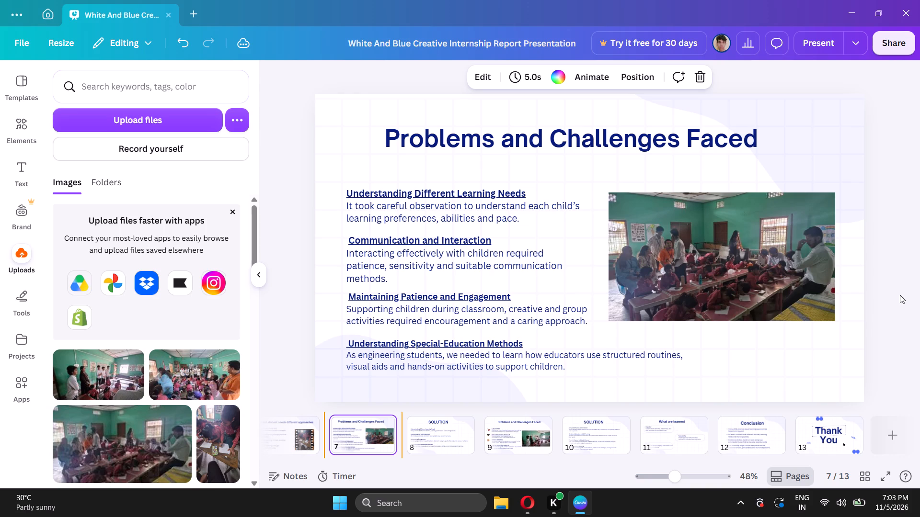
key("Left")
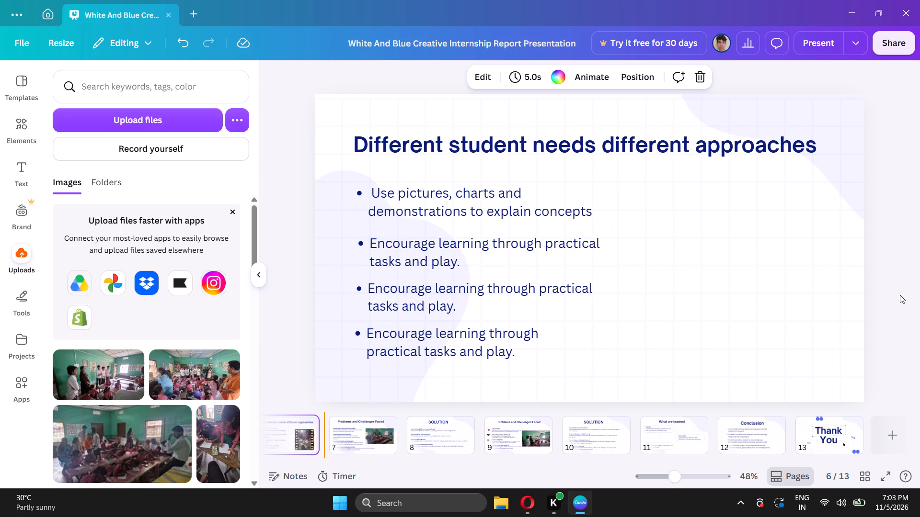
key("Left")
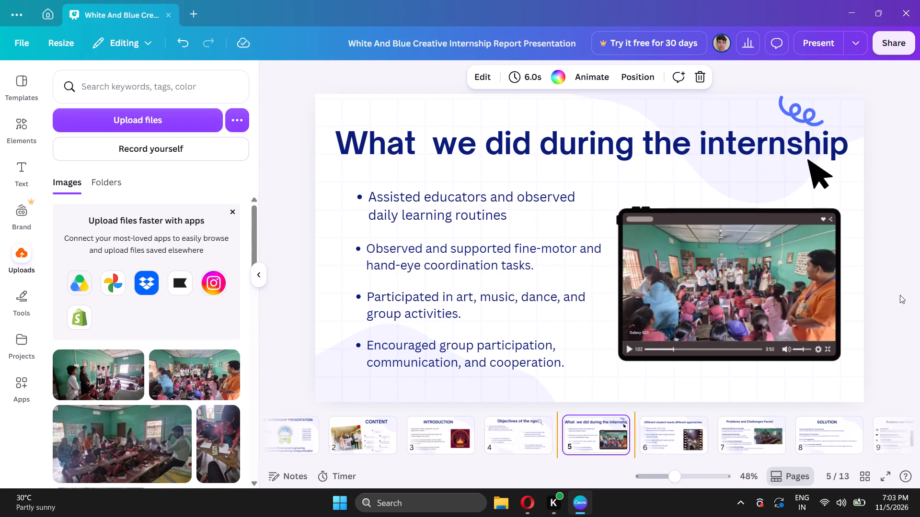
key("Left")
key("Left")
key("Left")
key("Left")
key("Left")
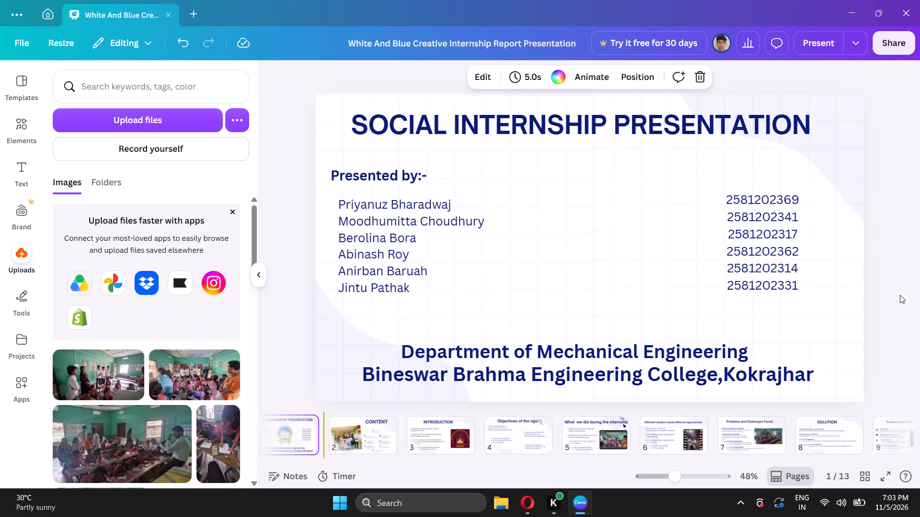
key("Right")
key("Right")
key("Right")
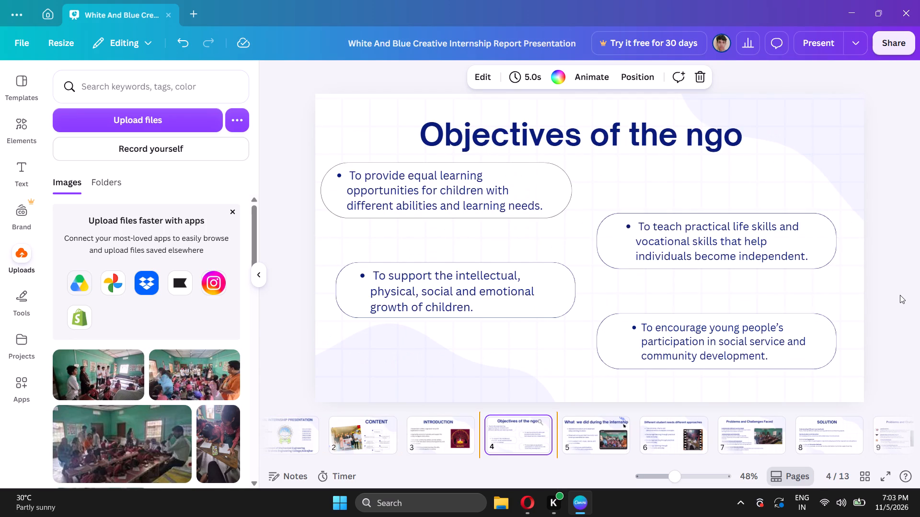
key("Left")
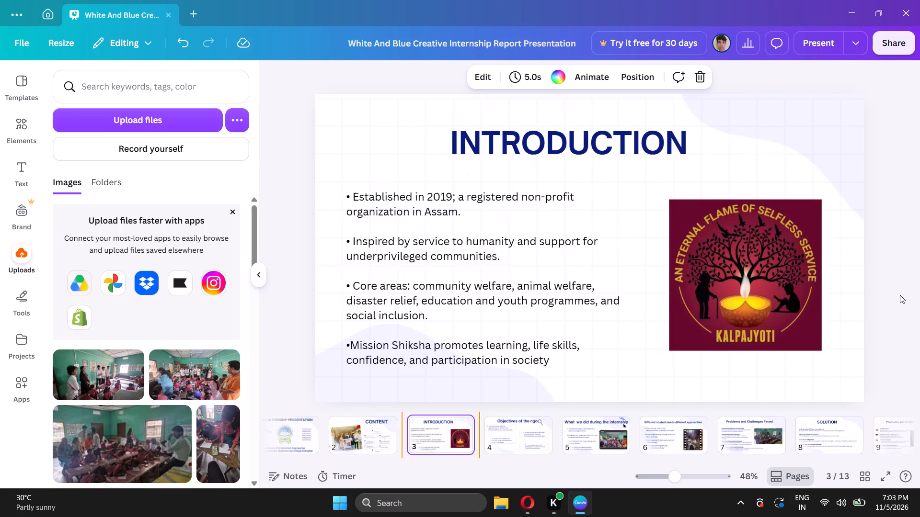
key("Right")
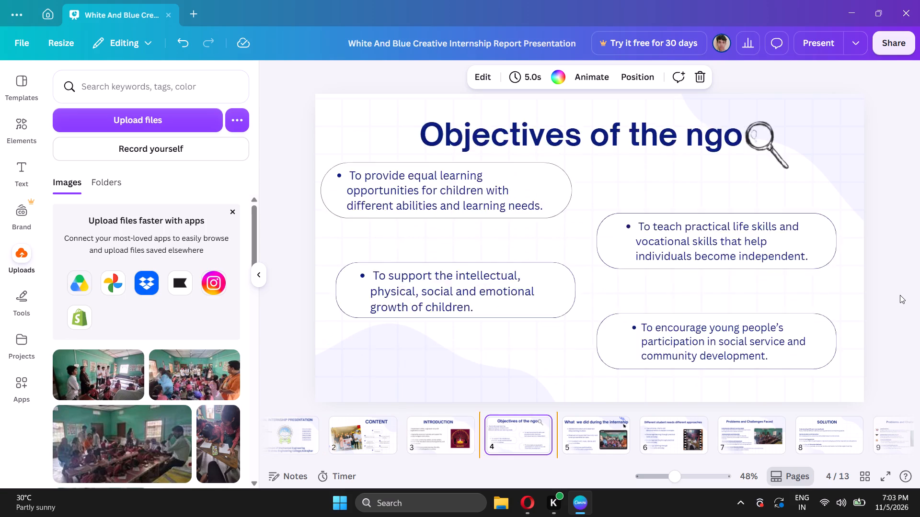
key("Right")
key("Right")
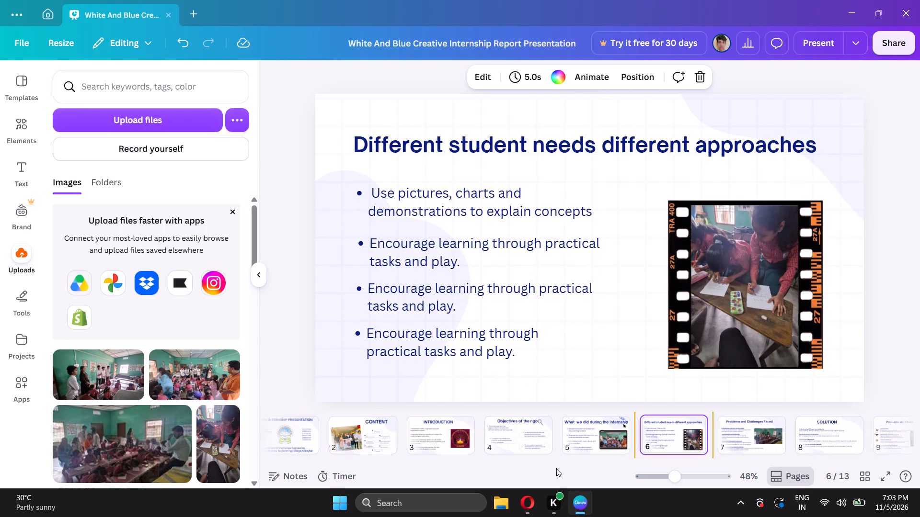
Delete the duplicate third bullet, "Encourage learning through practical tasks and play.", from the page 6 slide on different student needs.
left_click(462, 299)
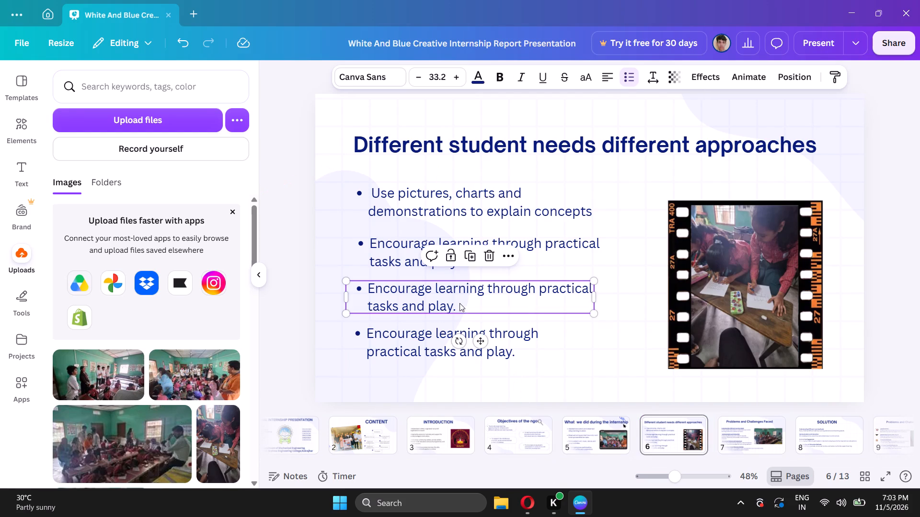
double_click(458, 304)
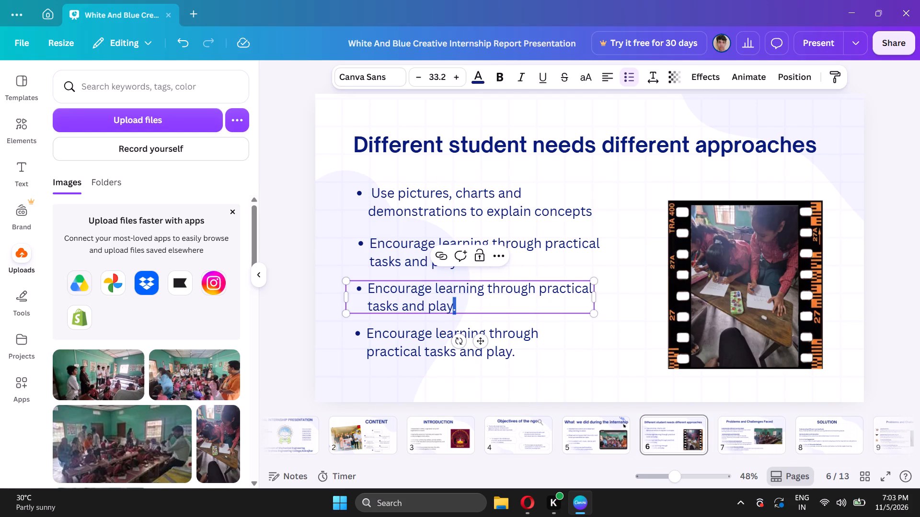
left_click_drag(463, 306, 371, 287)
key("BackSpace")
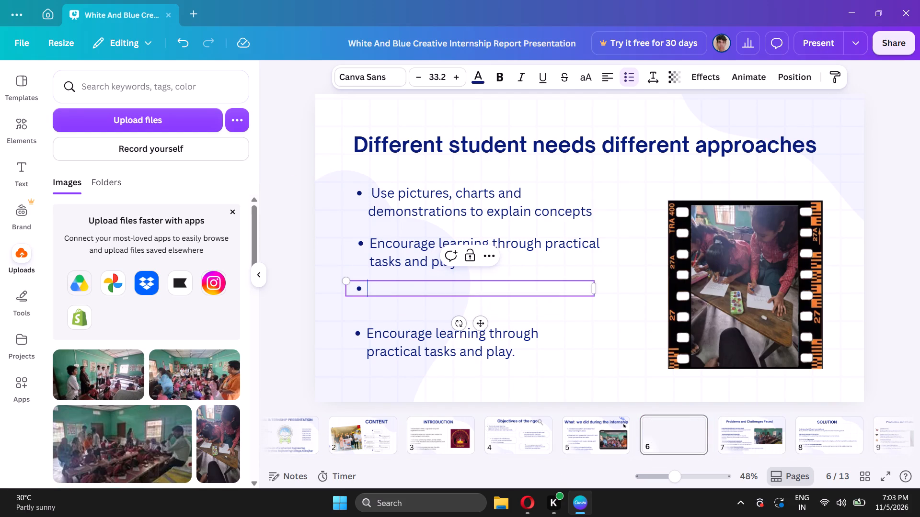
key("BackSpace")
key("BackSpace")
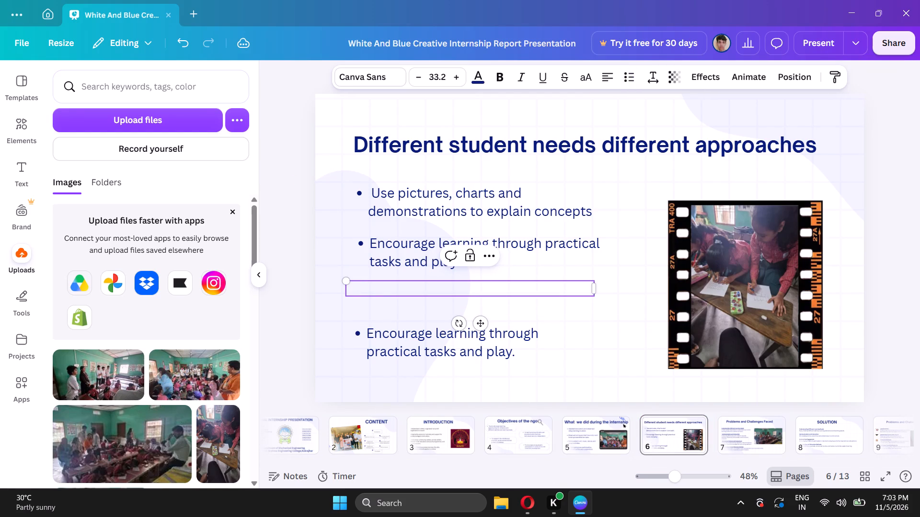
left_click(905, 313)
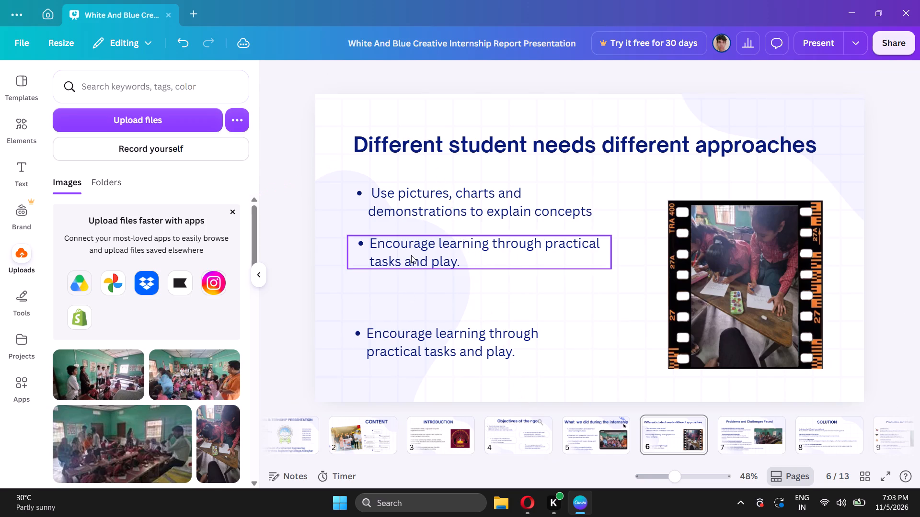
Move the second bullet down and the last bullet slightly up on page 6 to even out the spacing.
left_click_drag(412, 255, 412, 275)
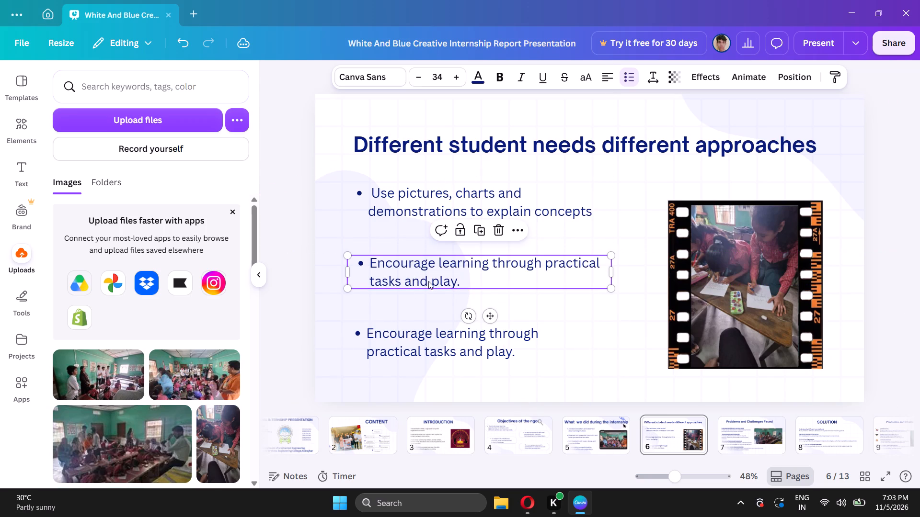
left_click(901, 302)
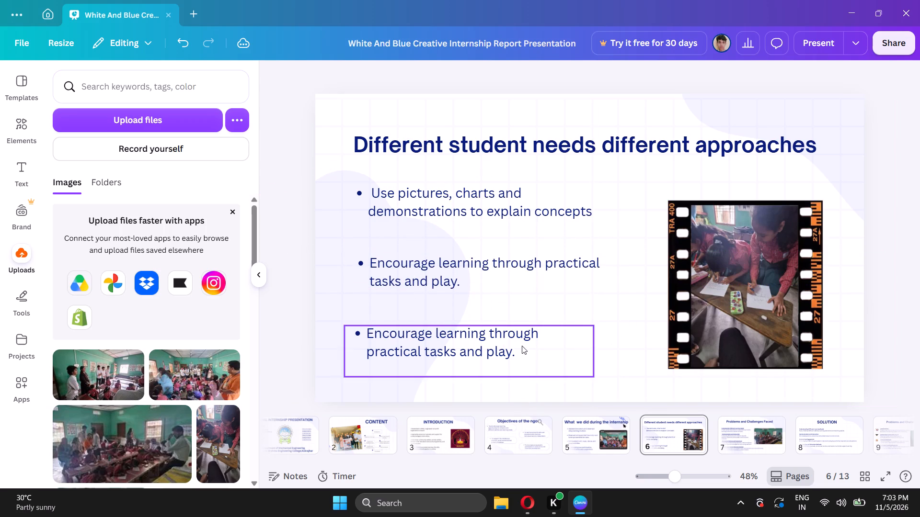
left_click_drag(502, 345, 501, 337)
left_click(906, 275)
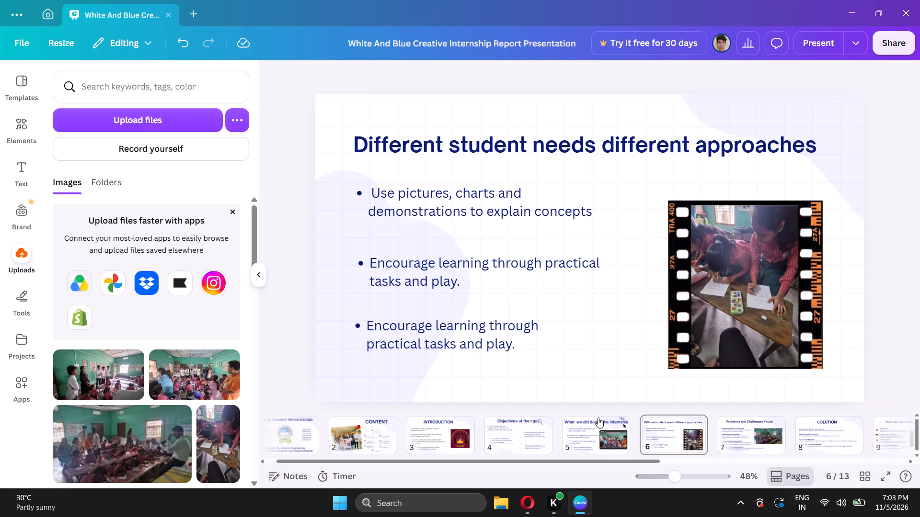
Retype the page 4 heading in capitals as "OBJECTIVES OF THE NGO".
left_click(532, 430)
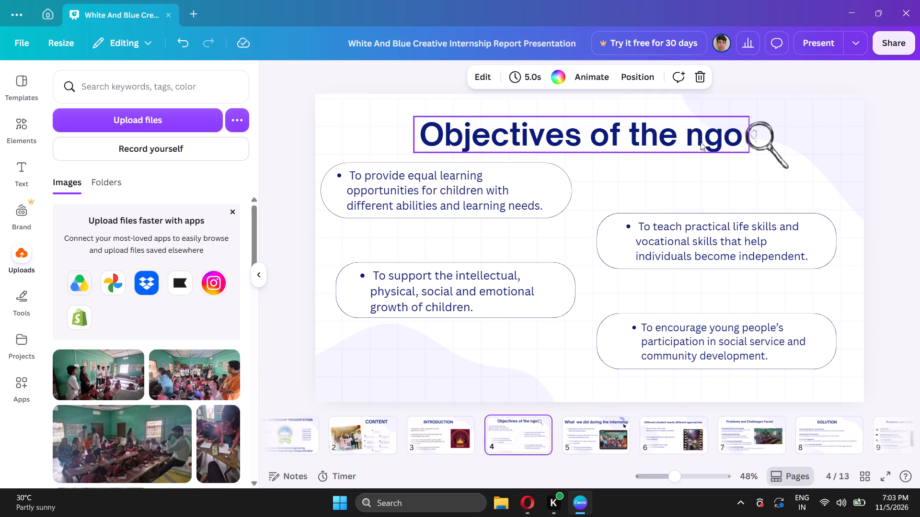
left_click(734, 138)
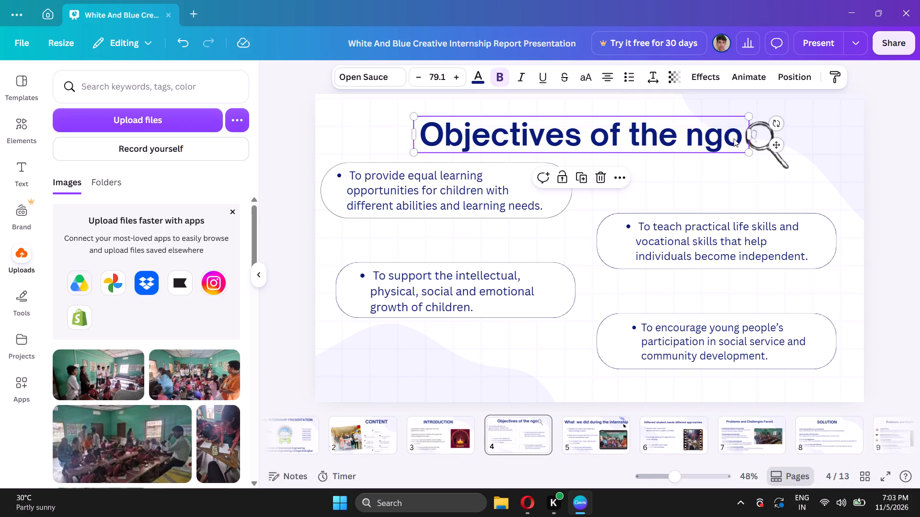
double_click(734, 138)
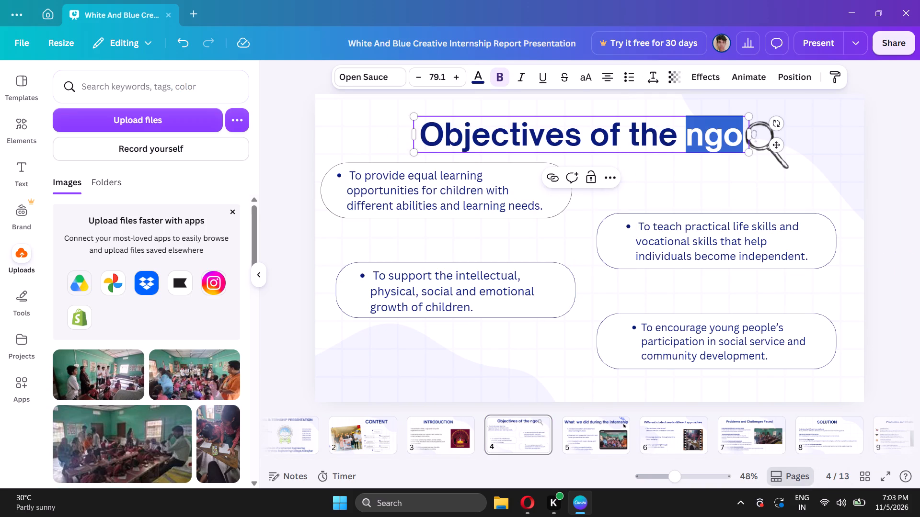
left_click(734, 138)
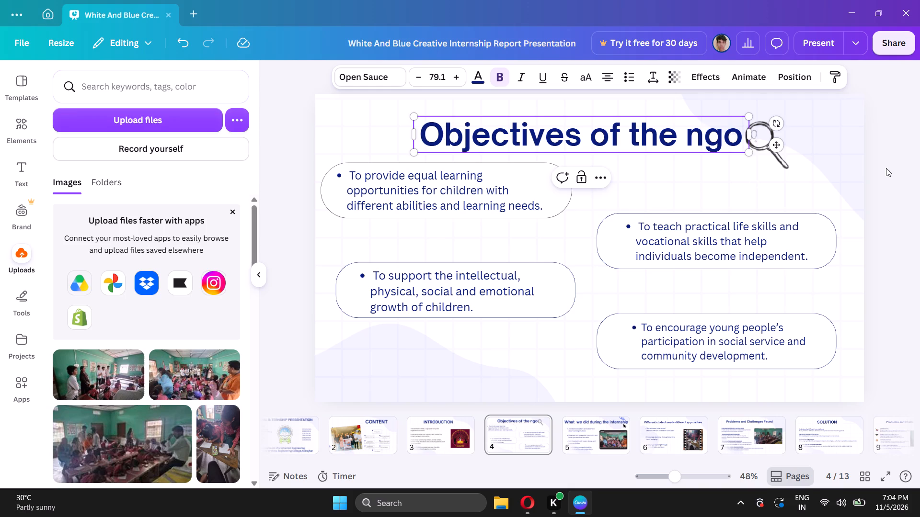
left_click(906, 174)
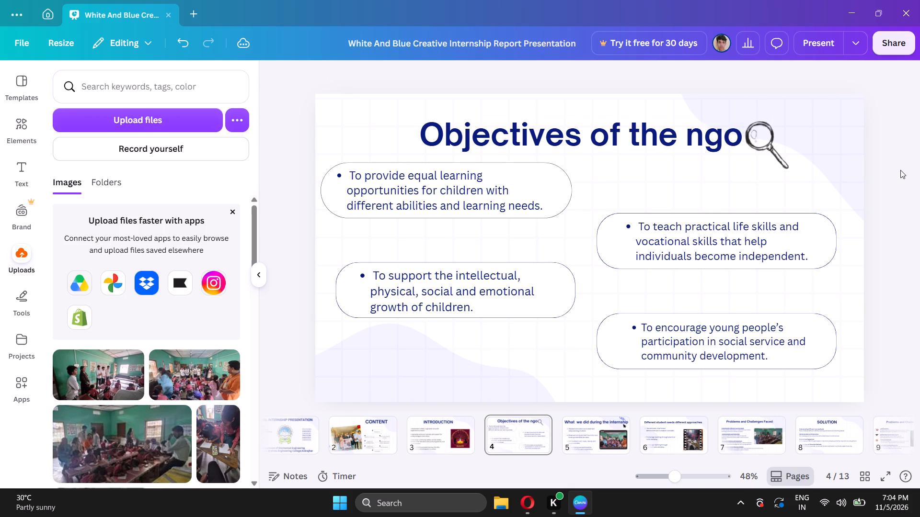
double_click(656, 144)
left_click(742, 141)
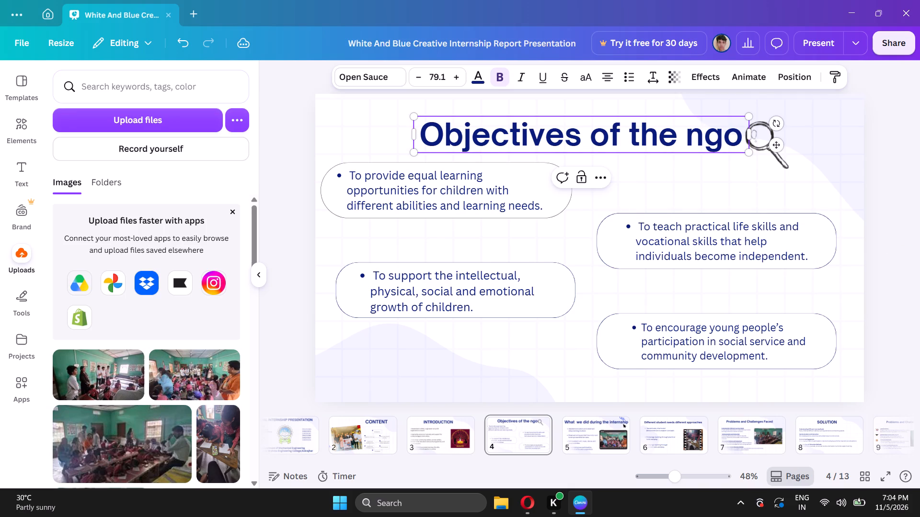
key("BackSpace")
key("BackSpace")
key("BackSpace")
key("BackSpace")
key("BackSpace")
key("BackSpace")
key("BackSpace")
key("BackSpace")
key("BackSpace")
key("BackSpace")
key("BackSpace")
key("BackSpace")
key("BackSpace")
key("BackSpace")
key("BackSpace")
key("BackSpace")
key("BackSpace")
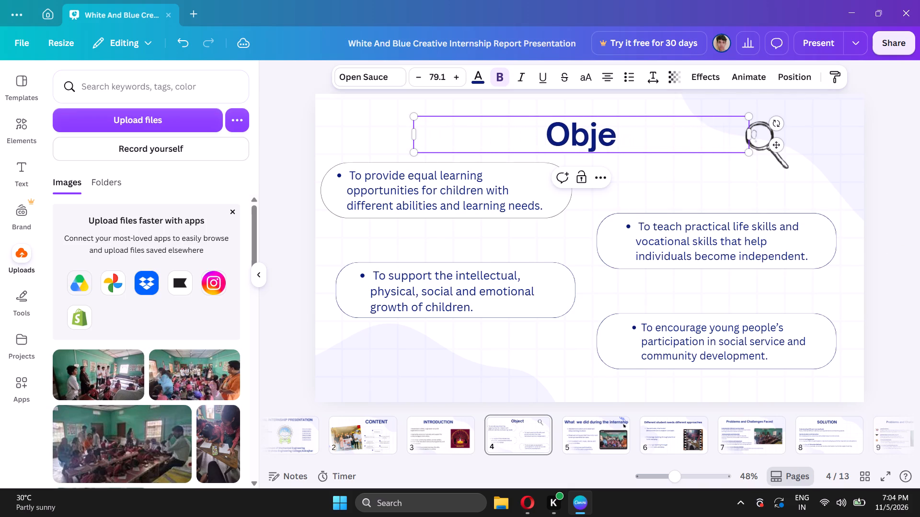
key("BackSpace")
key("BackSpace")
key("BackSpace")
type("BJECTIVES OF THE N")
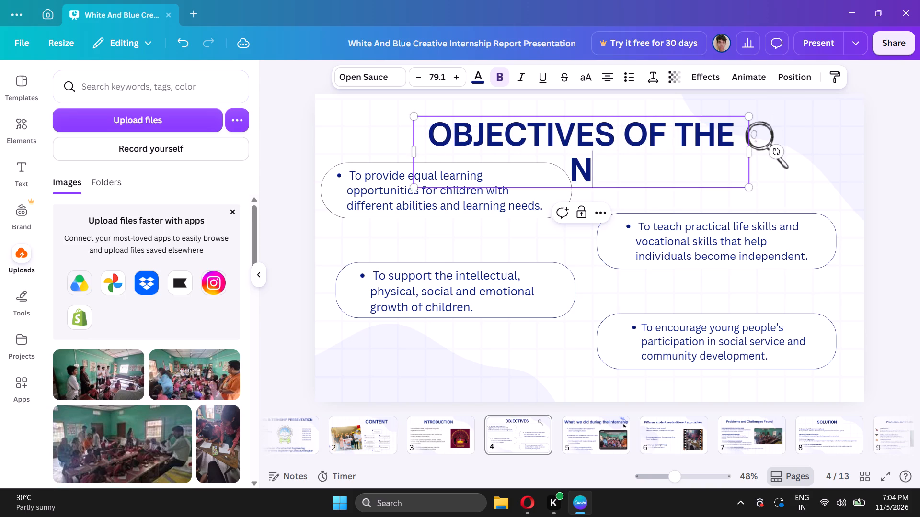
type("GO")
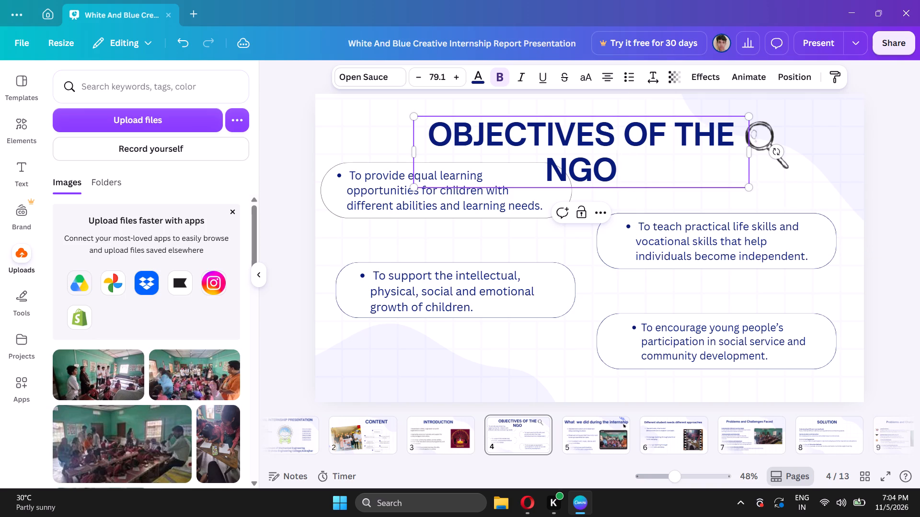
Widen the page 4 heading's text box to about 1,400 so the heading fits on one line.
left_click_drag(411, 153, 344, 152)
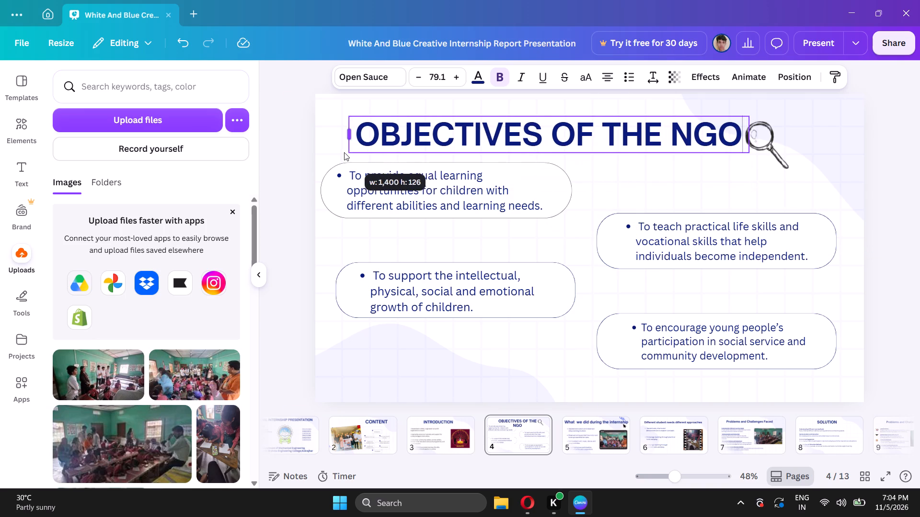
left_click_drag(344, 152, 343, 152)
left_click(883, 169)
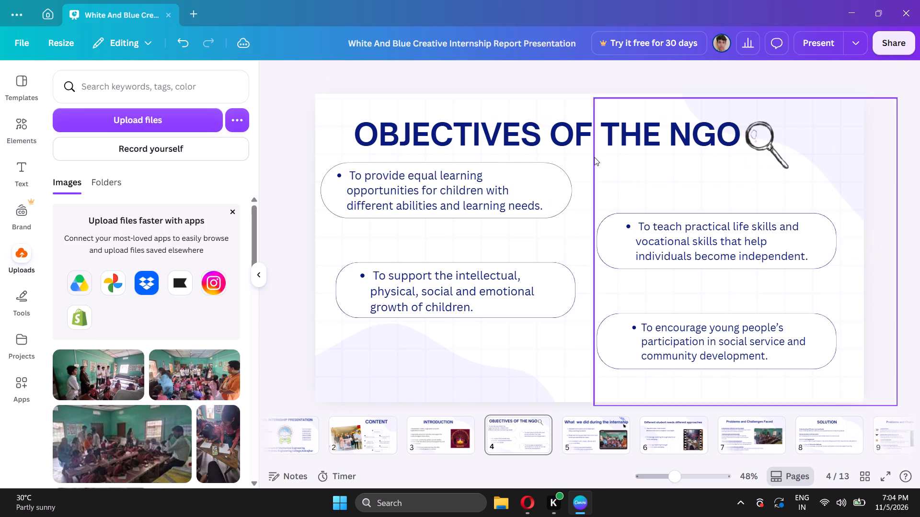
Reposition the magnifying glass clear of the page 4 heading's end, and shift the heading slightly down and right to line up with it.
left_click_drag(765, 147, 788, 145)
left_click_drag(669, 134, 679, 137)
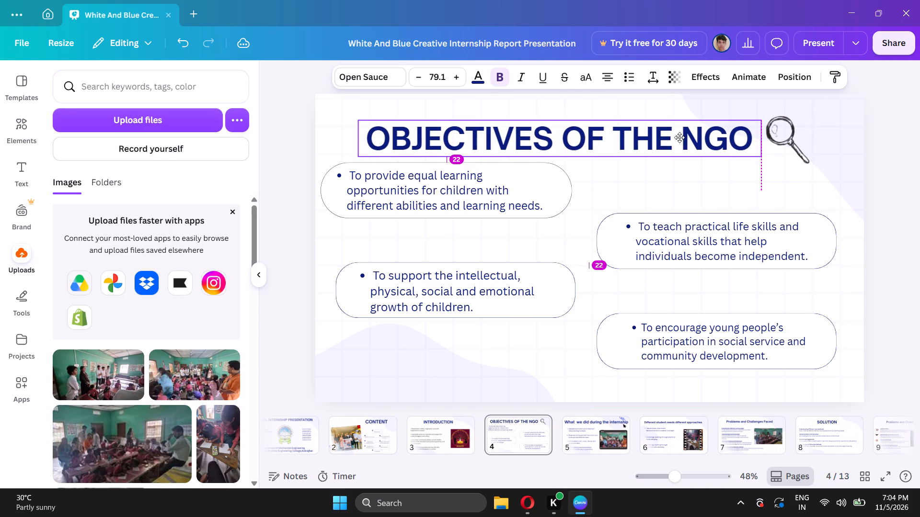
left_click_drag(679, 137, 680, 137)
left_click(919, 155)
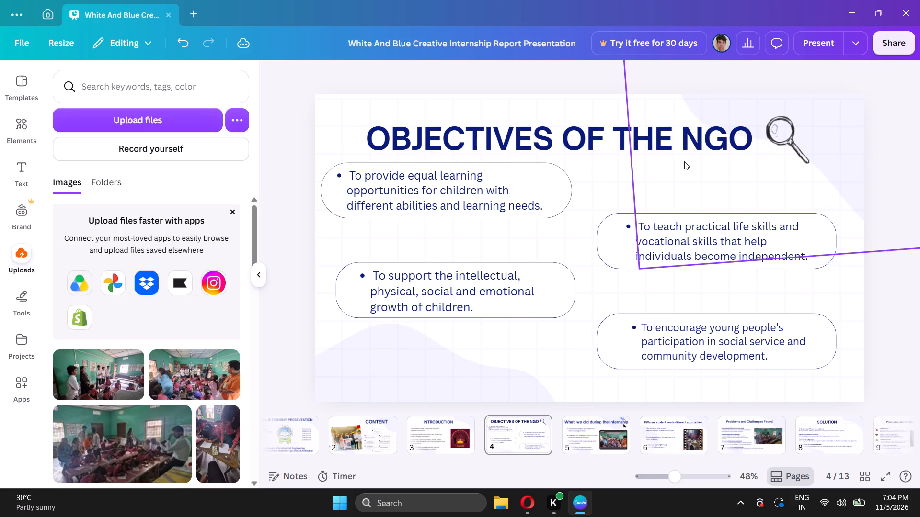
left_click(657, 153)
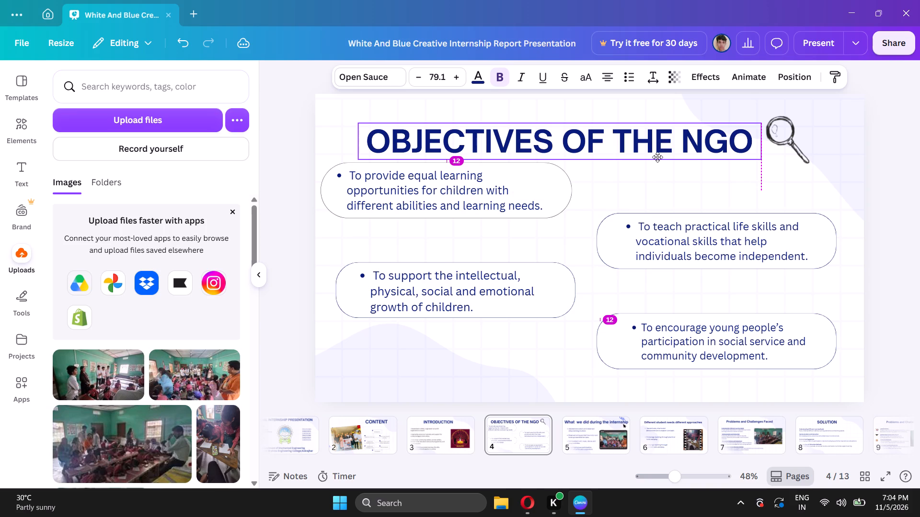
left_click(908, 156)
left_click_drag(783, 137, 782, 141)
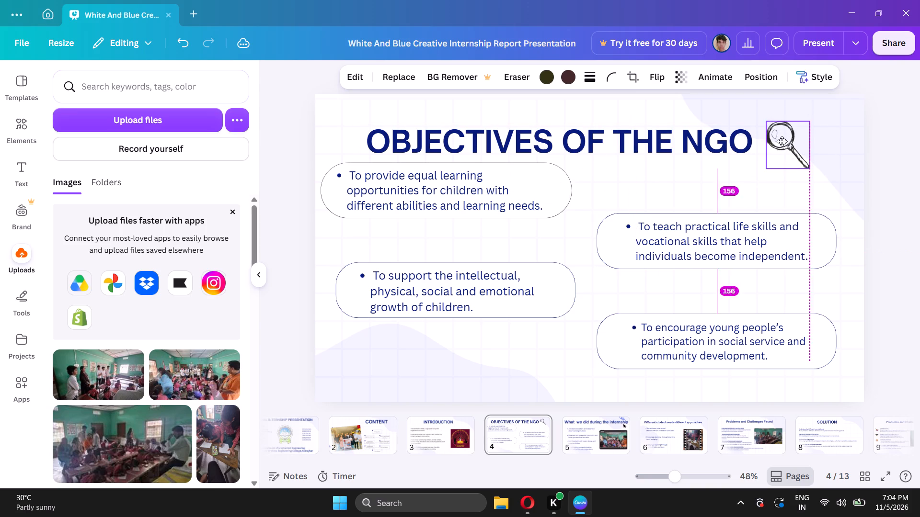
left_click_drag(782, 141, 782, 149)
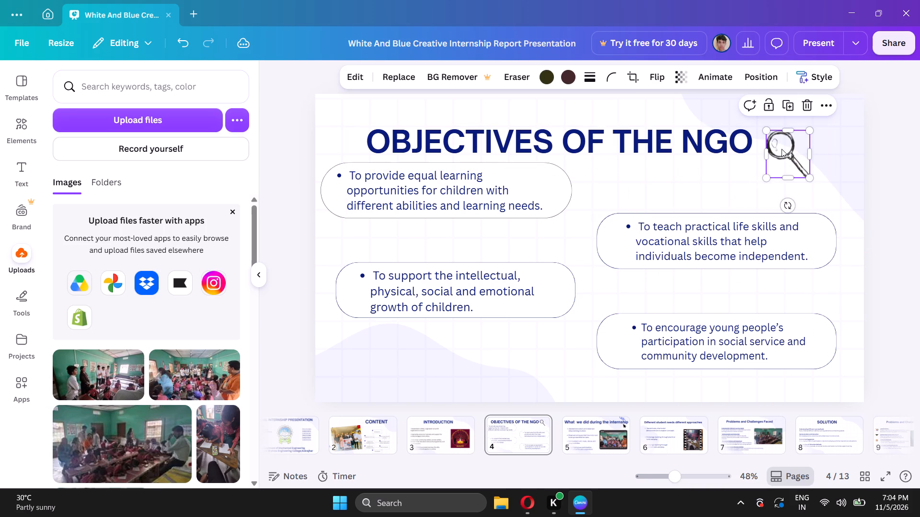
left_click(782, 149)
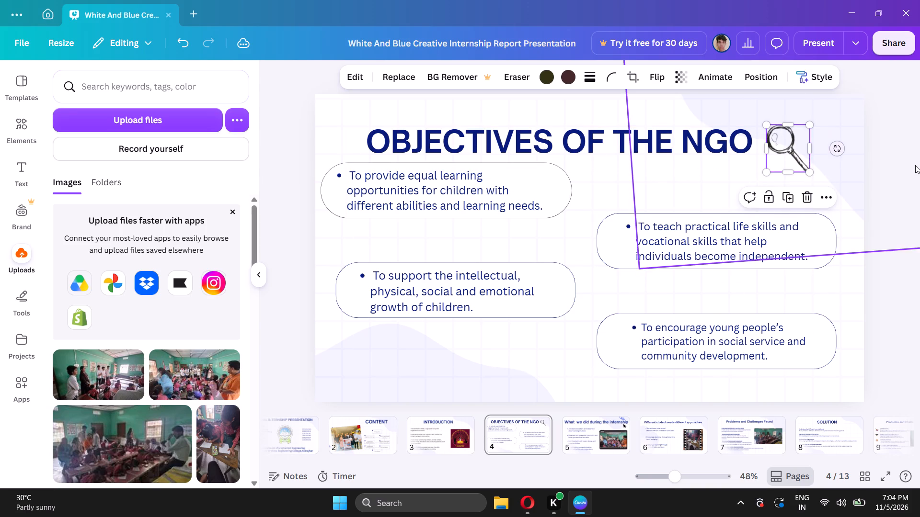
left_click(915, 165)
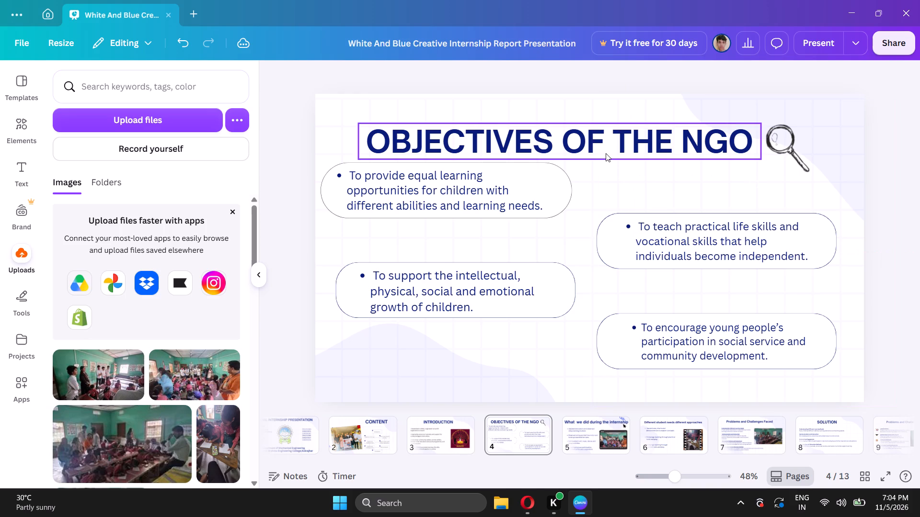
left_click(606, 153)
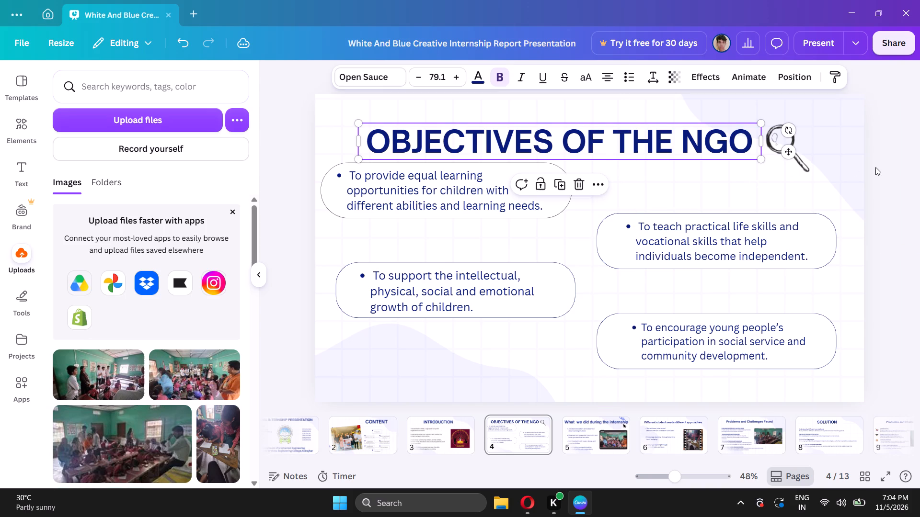
left_click(905, 177)
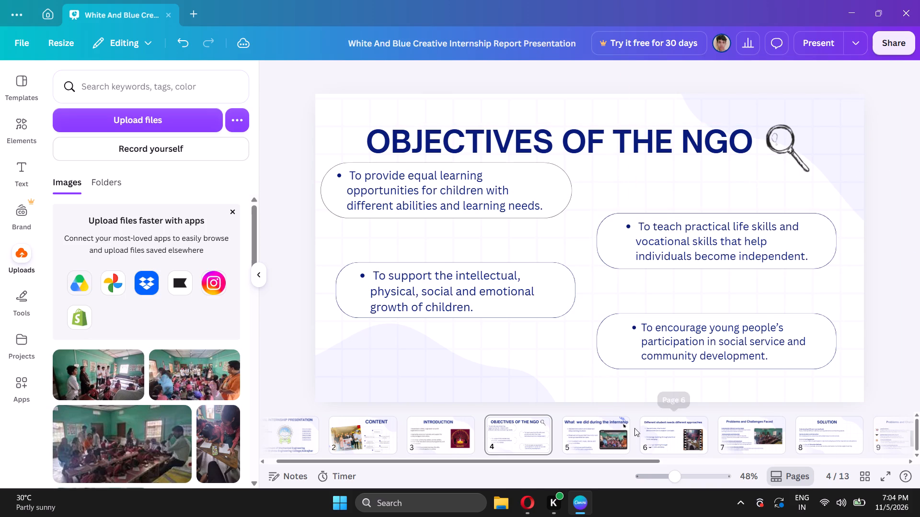
Look through the slides from page 4 to the SOLUTION slide on page 8, comparing their heading styles.
left_click(614, 427)
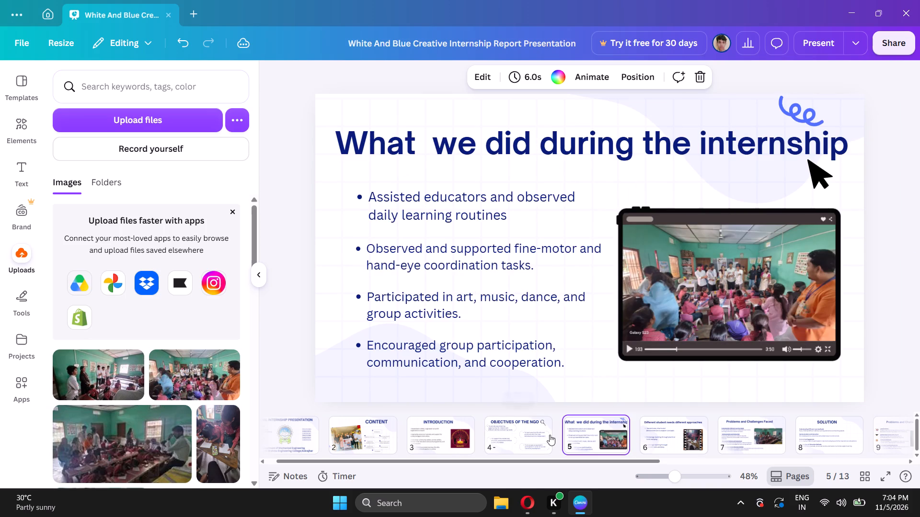
left_click(550, 435)
left_click(607, 435)
left_click(686, 436)
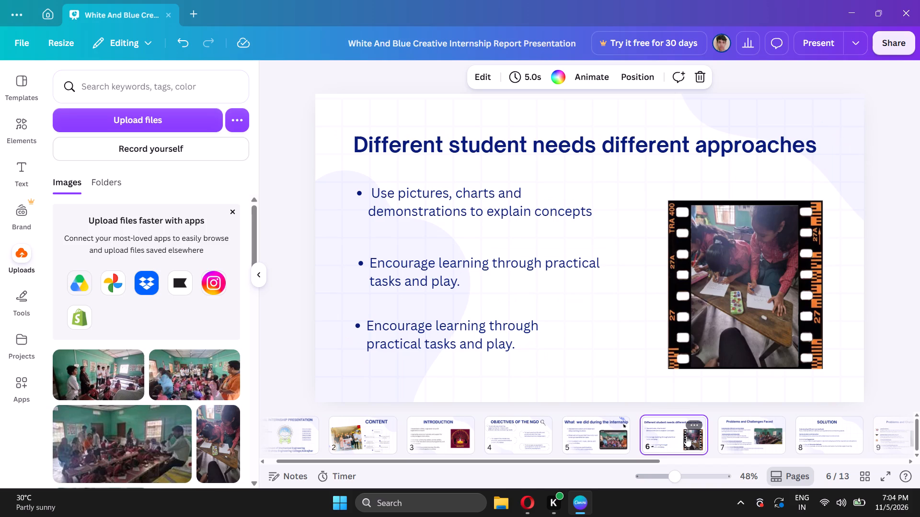
left_click(735, 436)
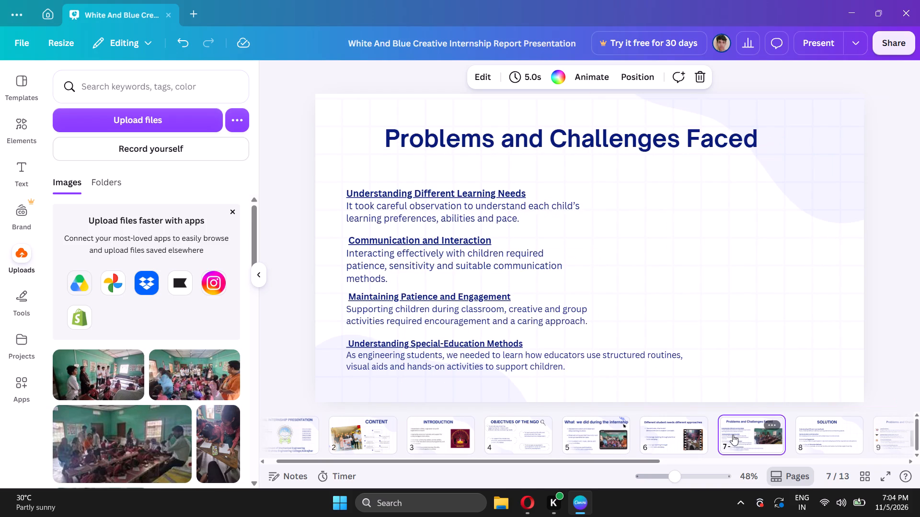
left_click(810, 436)
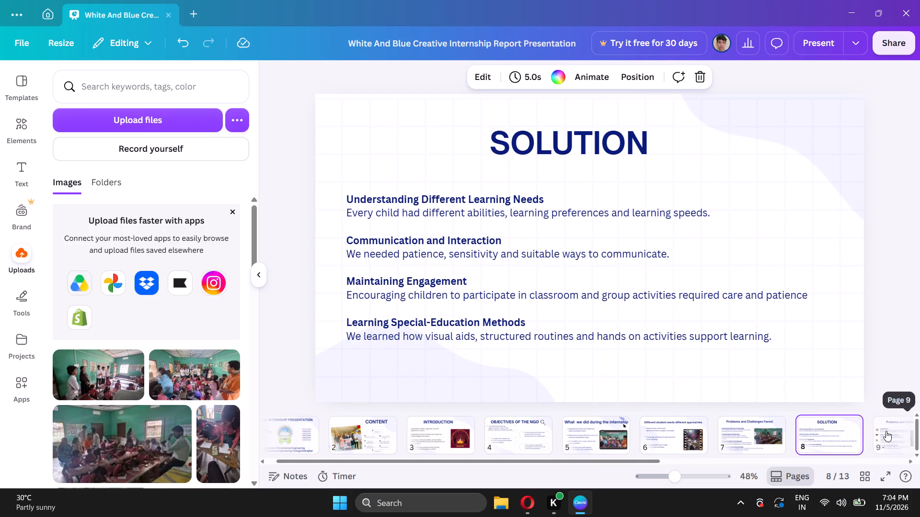
Set the font size of the page 9 heading "Problems and Challenges Faced" to 79.1.
left_click(886, 431)
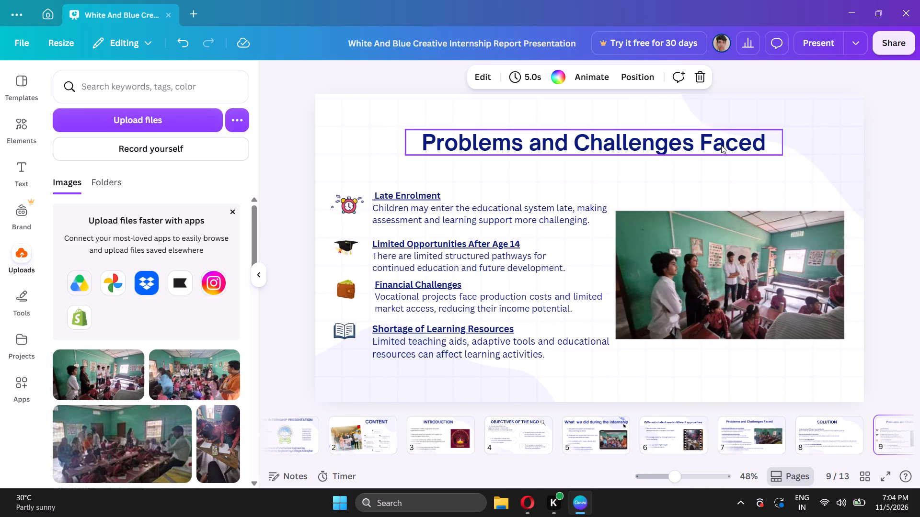
left_click(678, 132)
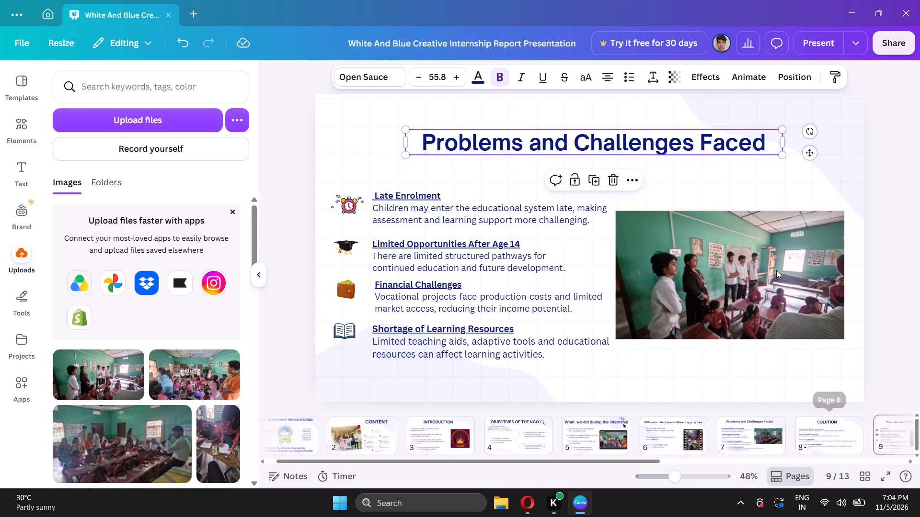
double_click(763, 139)
left_click_drag(765, 139, 488, 142)
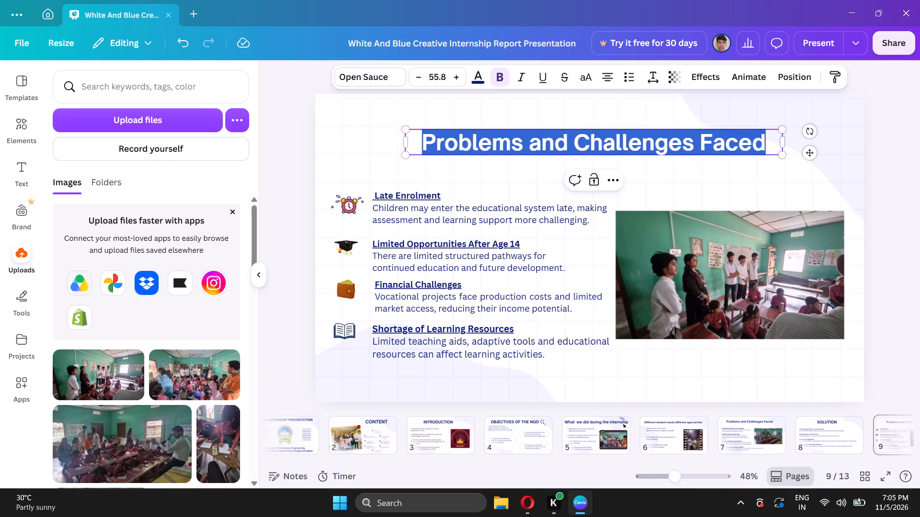
left_click_drag(488, 142, 460, 142)
double_click(446, 71)
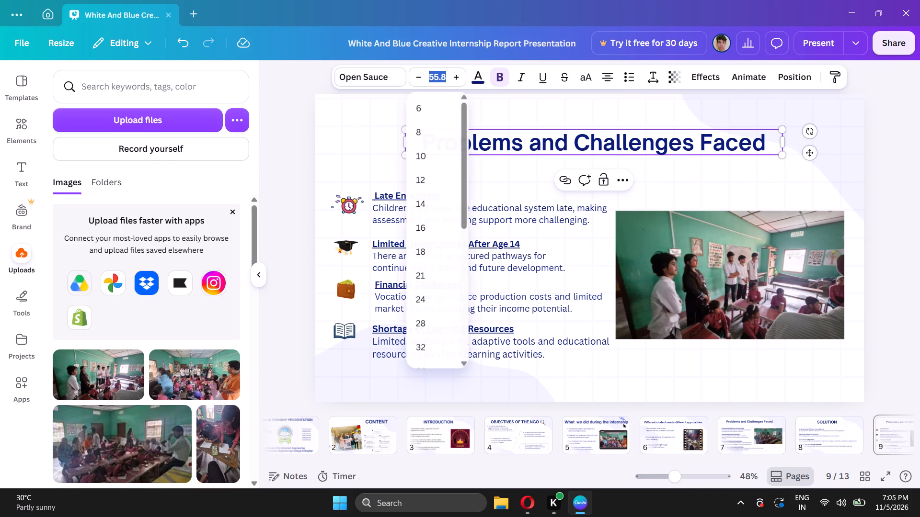
key("ctrl+v")
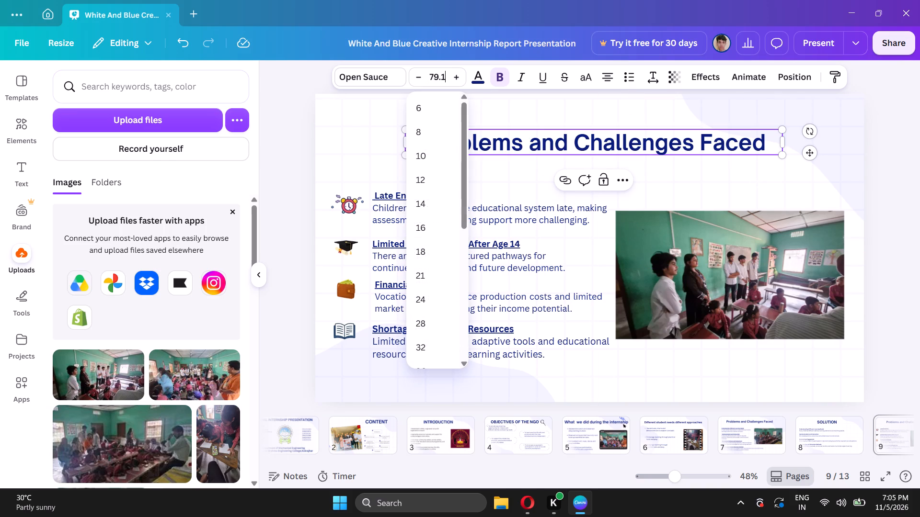
key("Return")
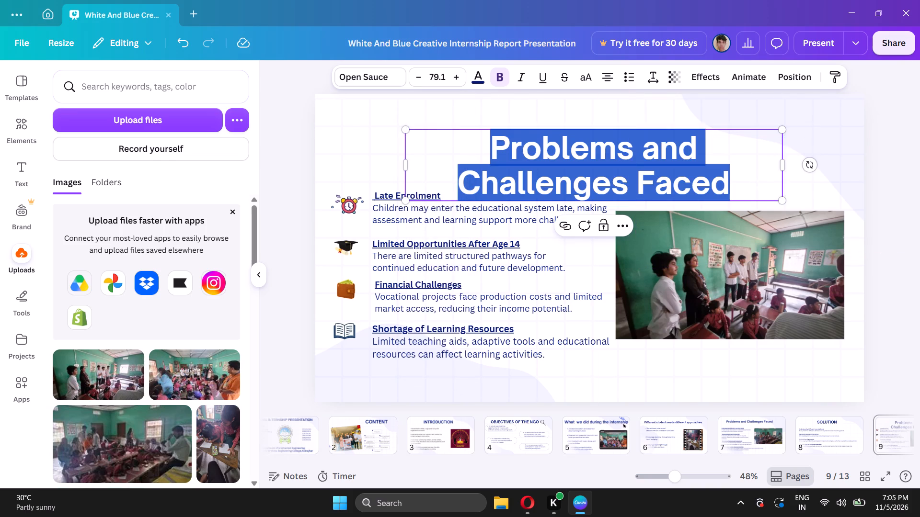
Widen the page 9 heading's text box on both sides so it fits on one line, and nudge it slightly up and right.
left_click_drag(404, 166, 356, 165)
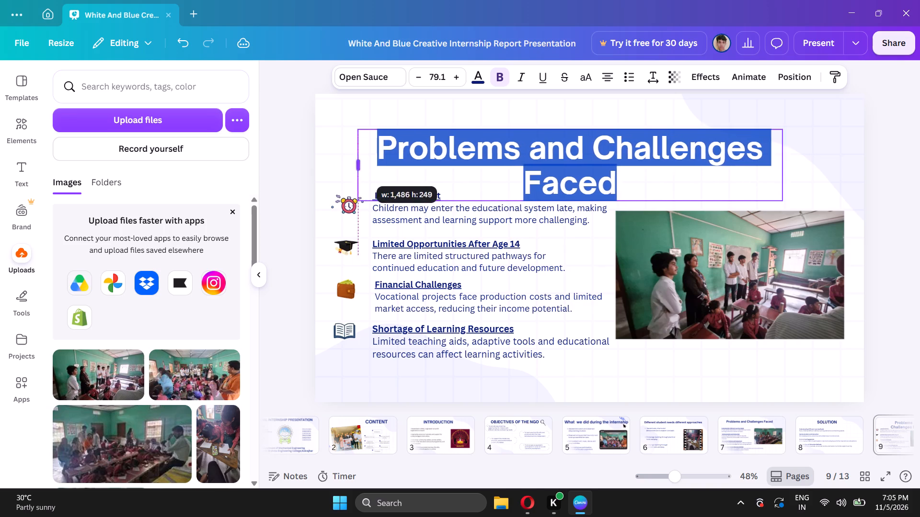
left_click_drag(356, 165, 316, 161)
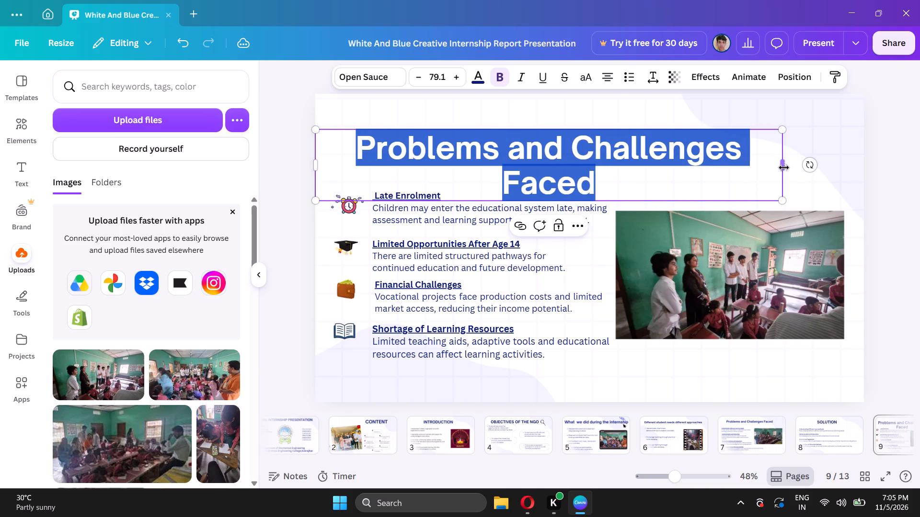
left_click_drag(782, 167, 838, 181)
left_click(894, 180)
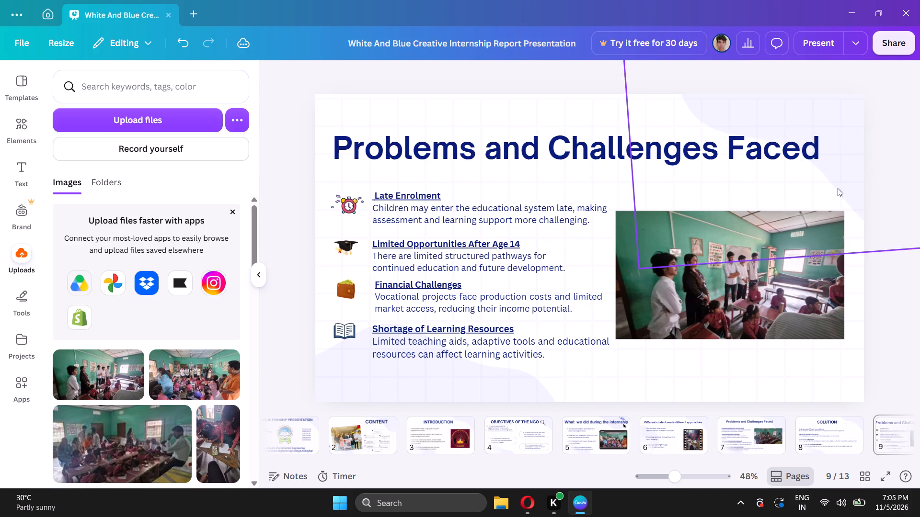
left_click_drag(619, 148, 626, 141)
left_click(888, 202)
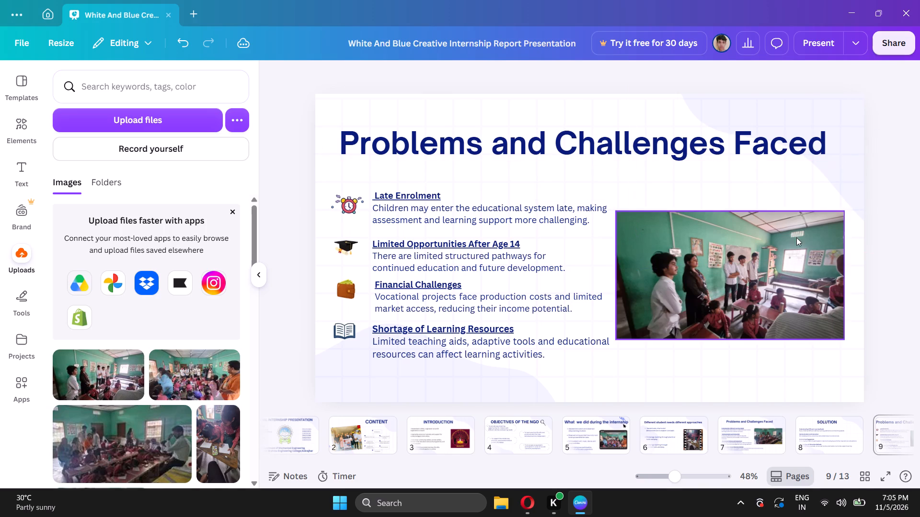
Set the font size of the page 7 heading "Problems and Challenges Faced" to 79.1, keeping its wording intact.
left_click(754, 432)
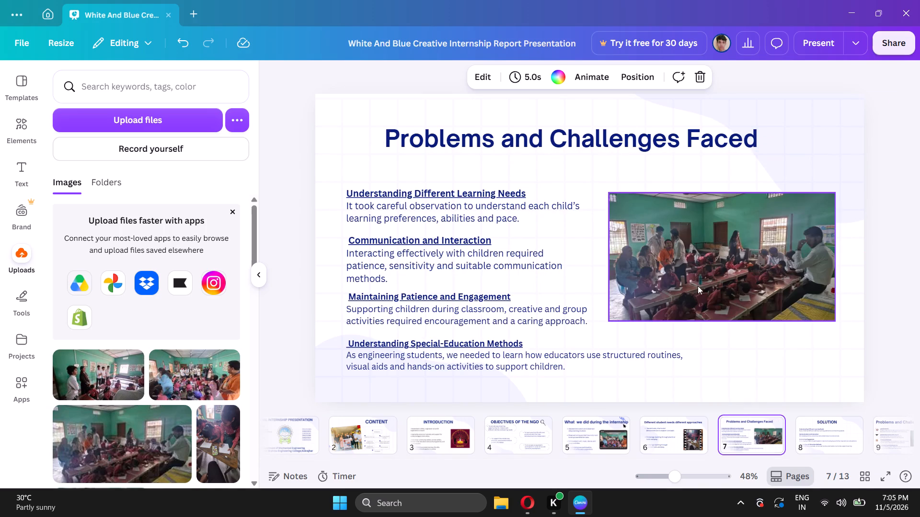
left_click(635, 151)
left_click(752, 141)
left_click(779, 137)
left_click(775, 136)
left_click_drag(773, 136, 372, 141)
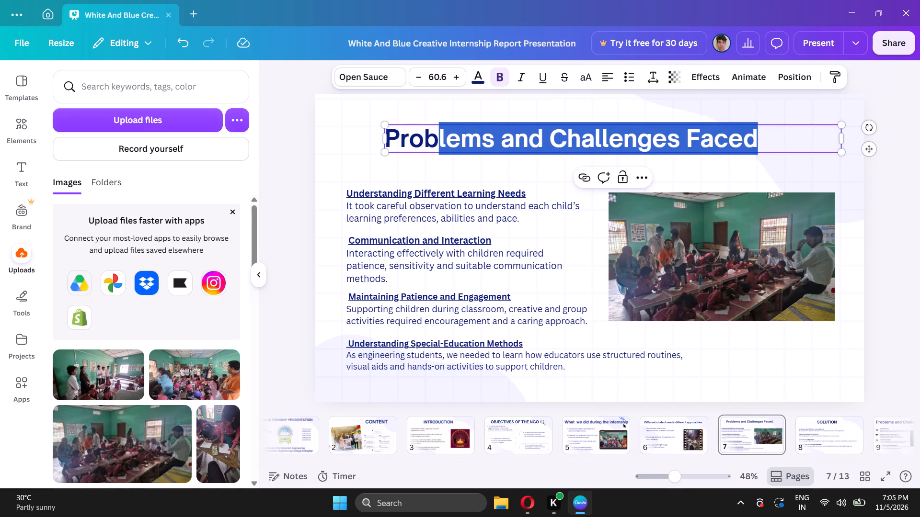
left_click(805, 141)
left_click_drag(782, 142, 387, 126)
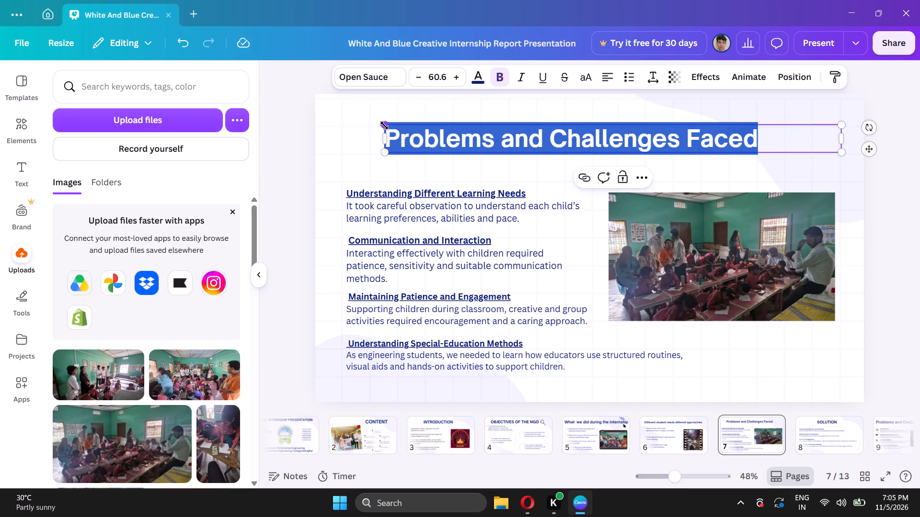
key("ctrl+v")
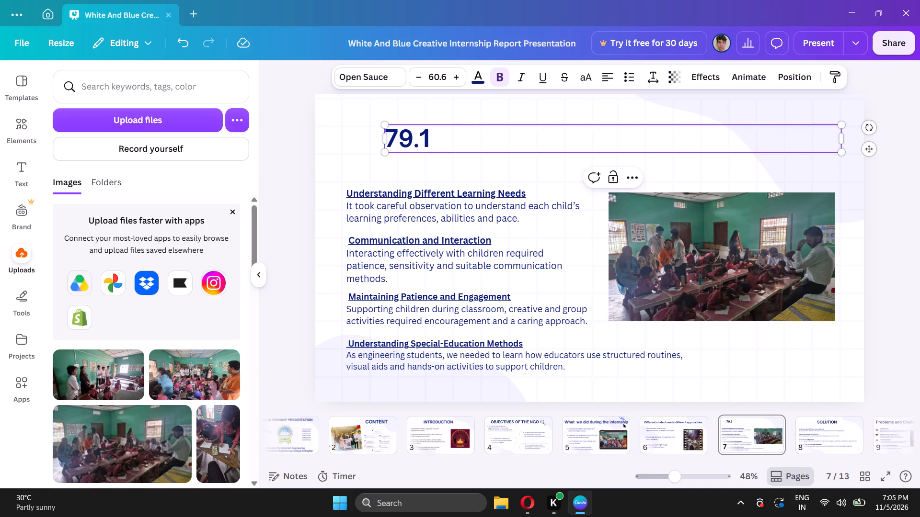
key("ctrl+z")
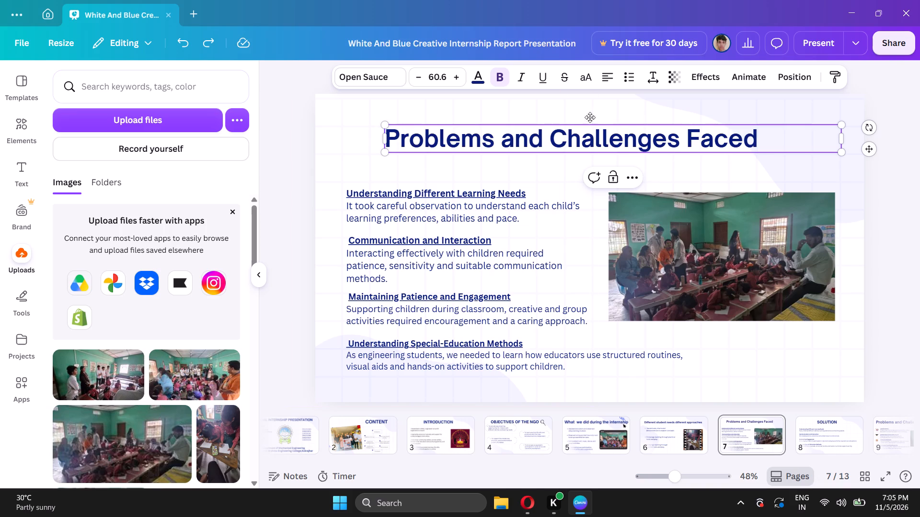
left_click(443, 77)
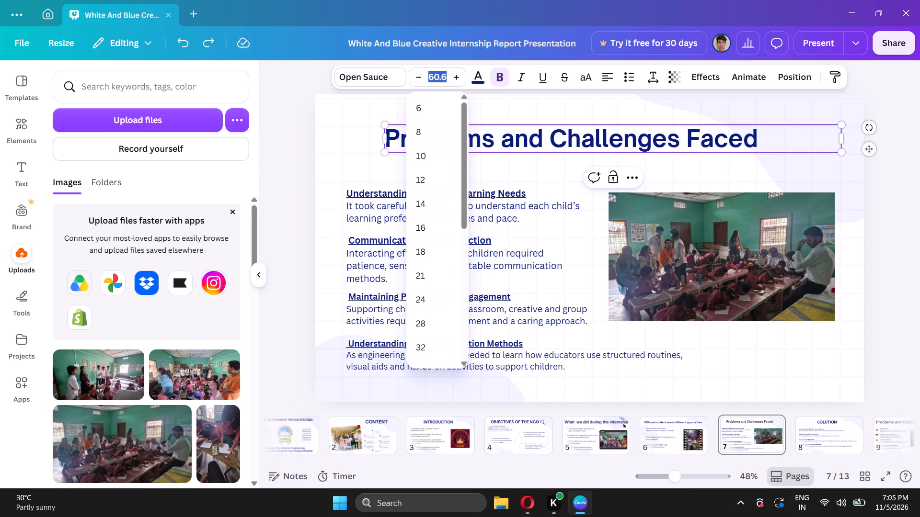
key("ctrl+v")
key("Return")
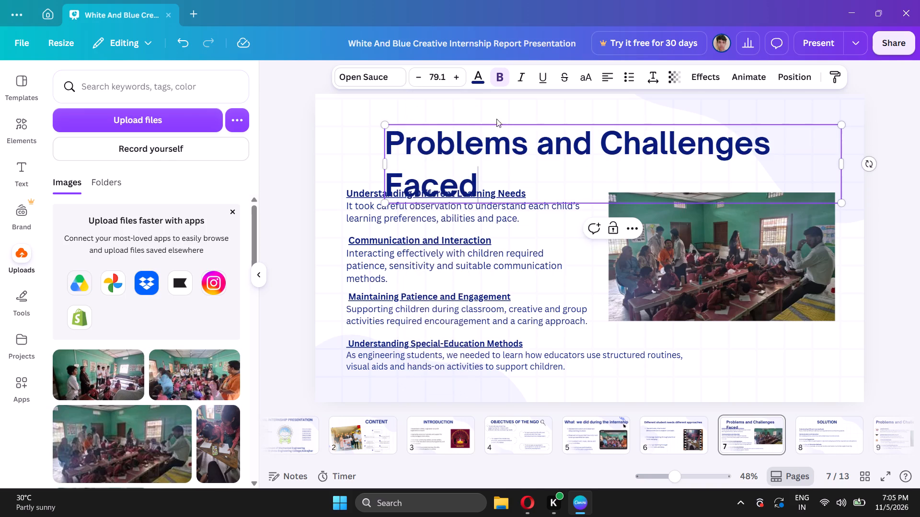
Widen the page 7 heading's text box to fit one line, and shift it right to line up with the body text's left edge.
left_click_drag(383, 165, 344, 163)
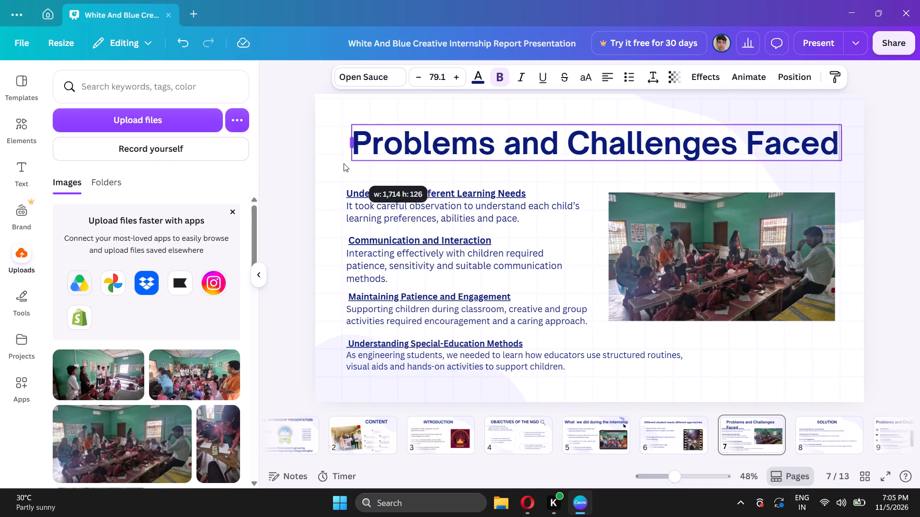
left_click_drag(344, 163, 329, 162)
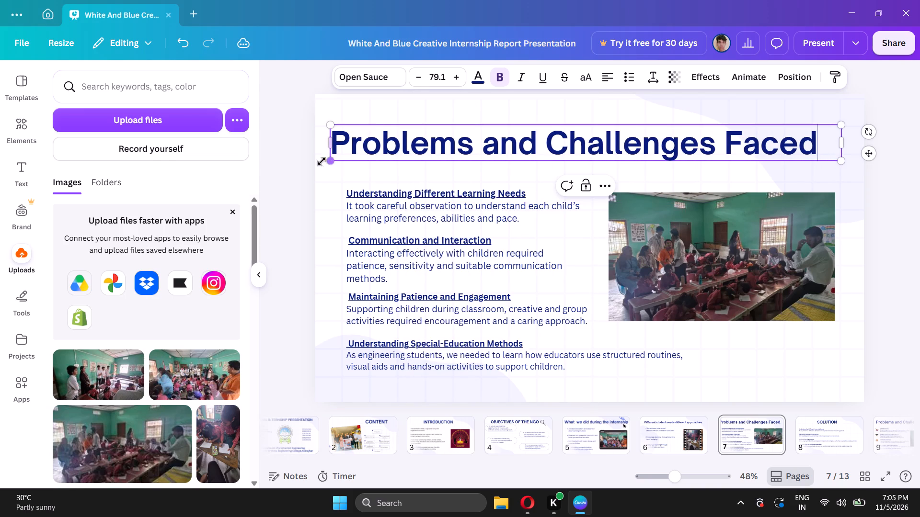
left_click(299, 159)
left_click_drag(560, 150, 562, 154)
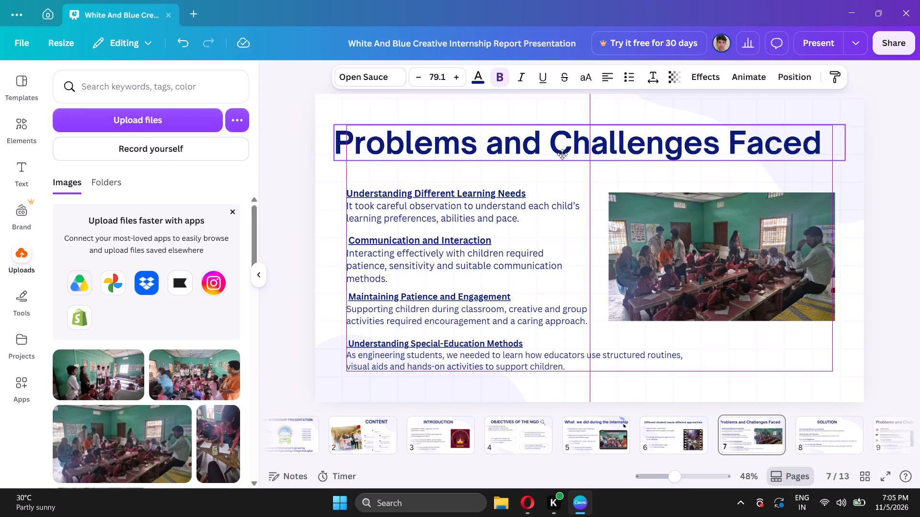
left_click_drag(562, 154, 566, 149)
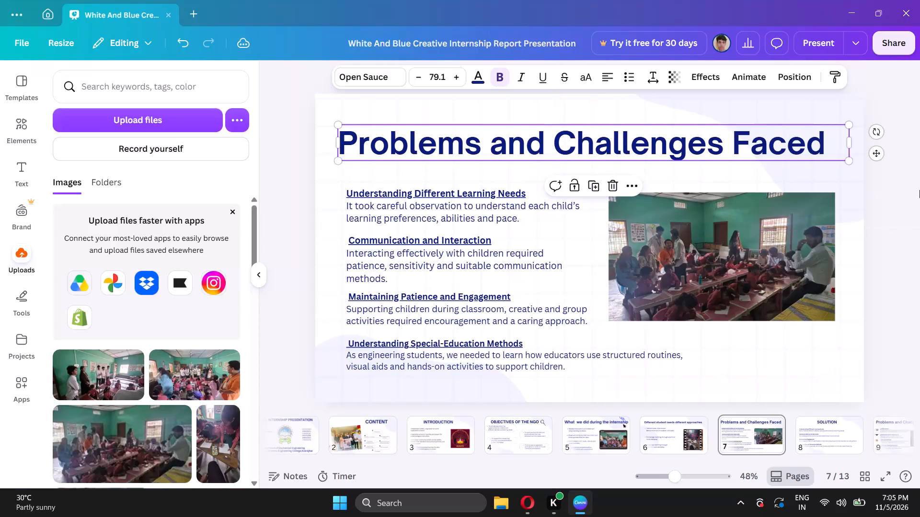
left_click(899, 195)
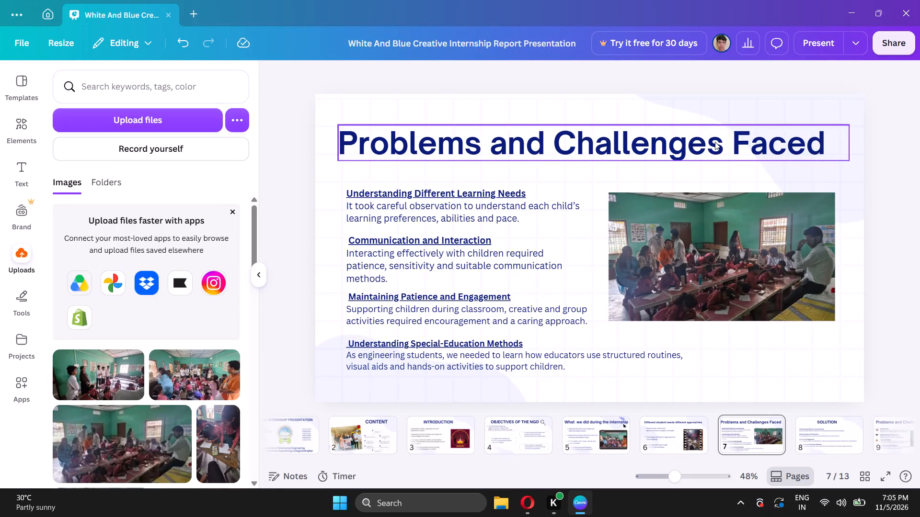
left_click_drag(715, 142, 722, 141)
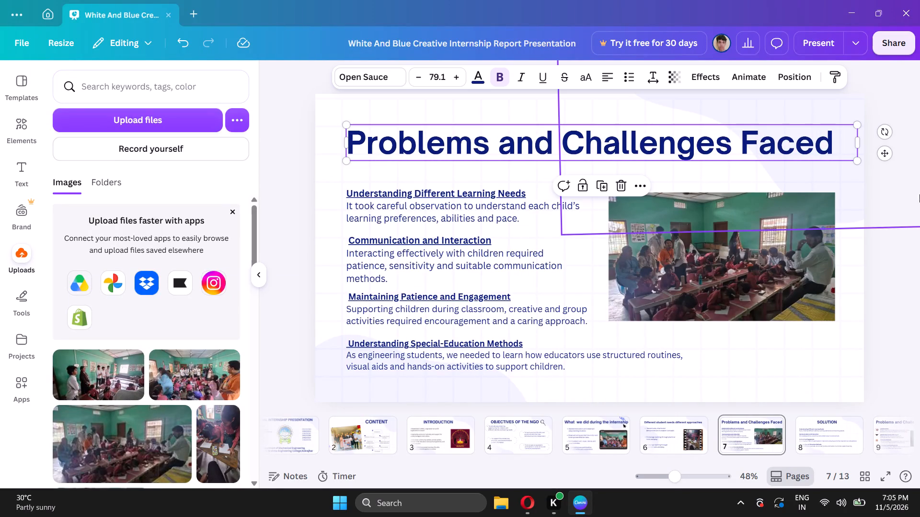
left_click(892, 206)
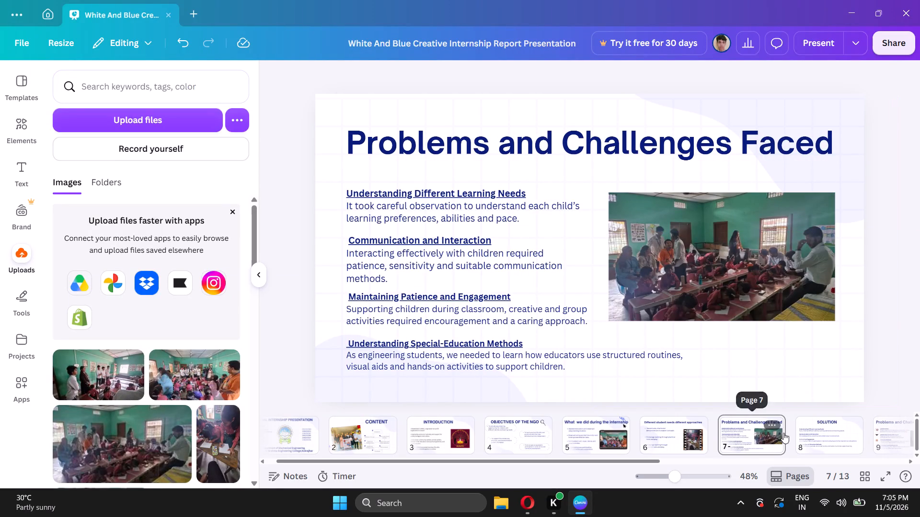
Check the heading font sizes on pages 8, 9 and 10 for consistency.
left_click(814, 431)
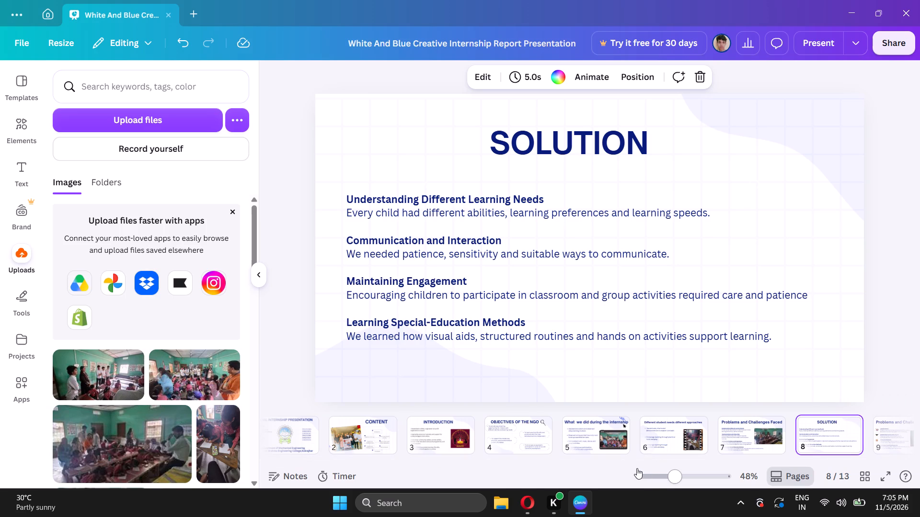
left_click_drag(638, 462, 662, 458)
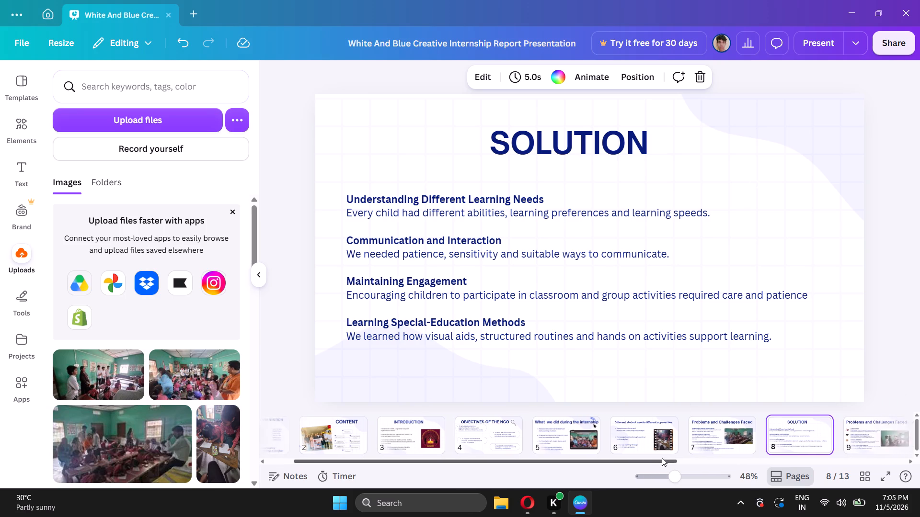
left_click_drag(662, 458, 698, 459)
left_click(811, 434)
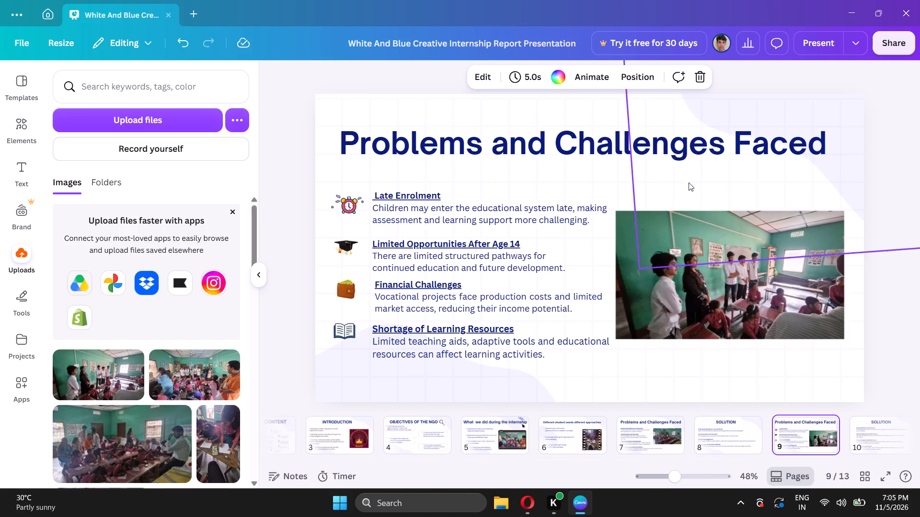
left_click(642, 158)
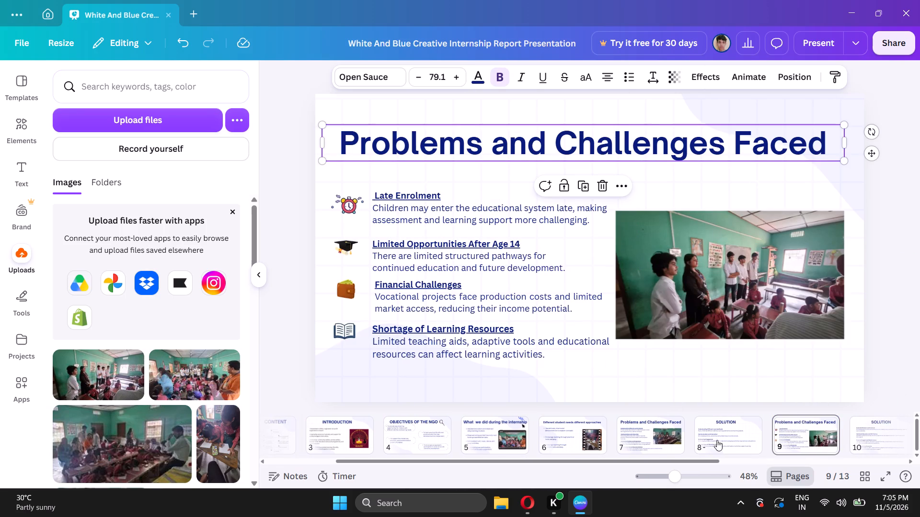
left_click(718, 439)
left_click(531, 141)
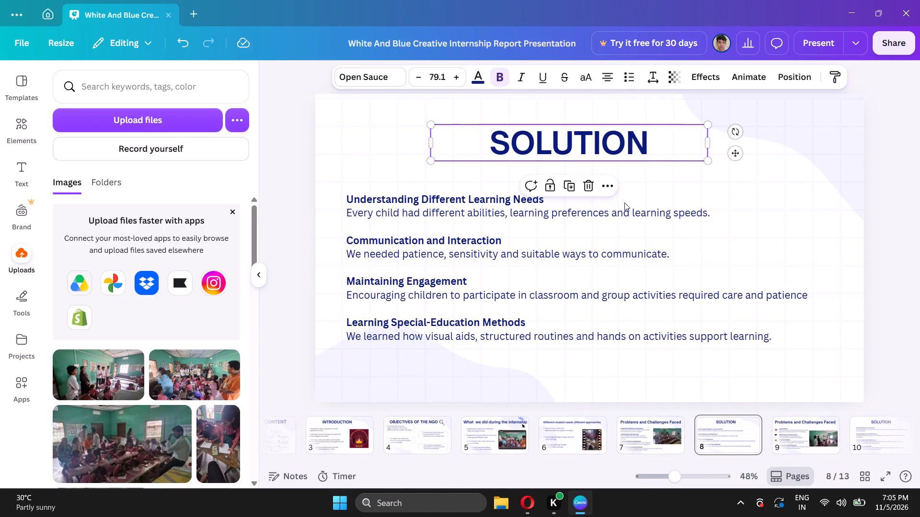
left_click(867, 425)
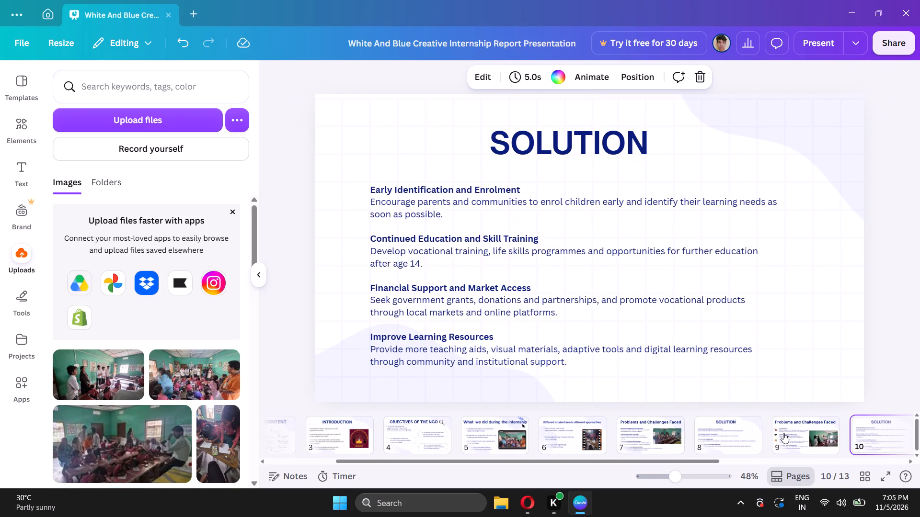
left_click(606, 150)
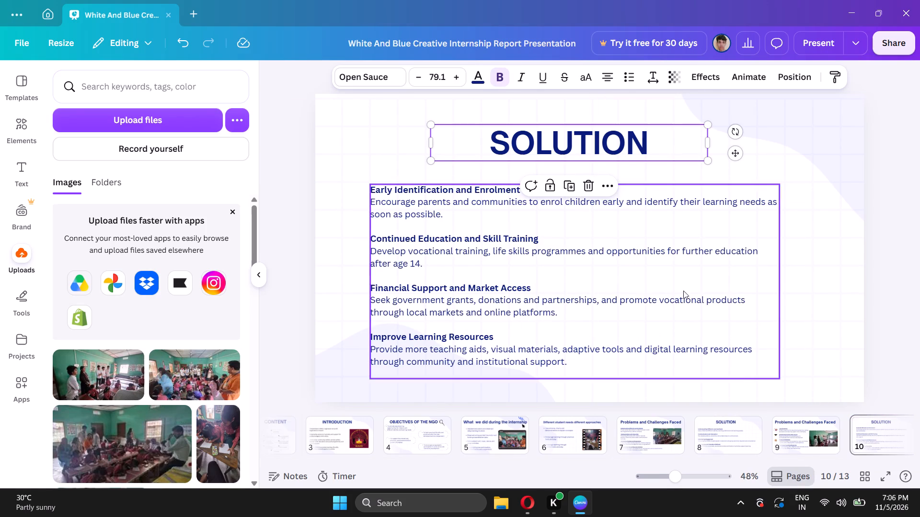
Nudge the page 11 heading slightly right and retype it in capitals as "WHAT WE LEARNED".
left_click_drag(705, 460, 798, 451)
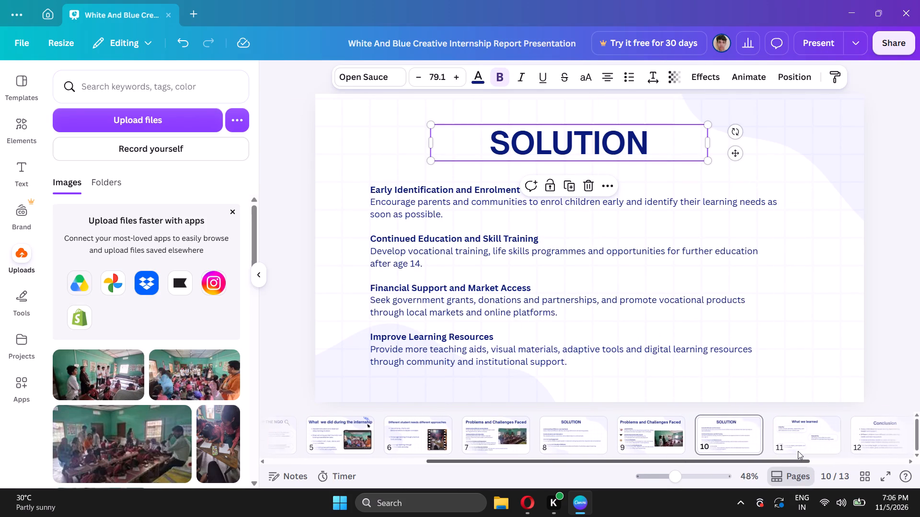
left_click_drag(798, 451, 801, 450)
left_click(795, 428)
left_click(598, 137)
left_click(625, 142)
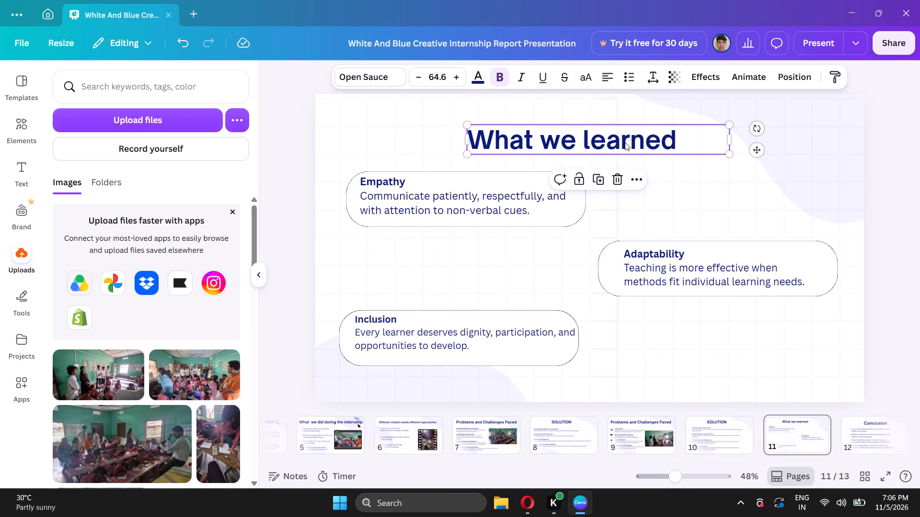
left_click_drag(678, 140, 684, 140)
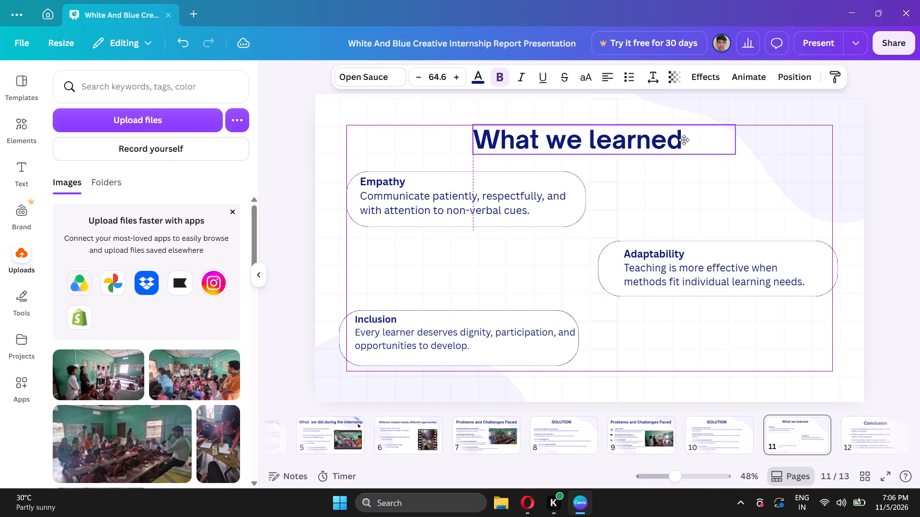
left_click_drag(684, 140, 684, 139)
double_click(696, 137)
left_click_drag(695, 137, 587, 143)
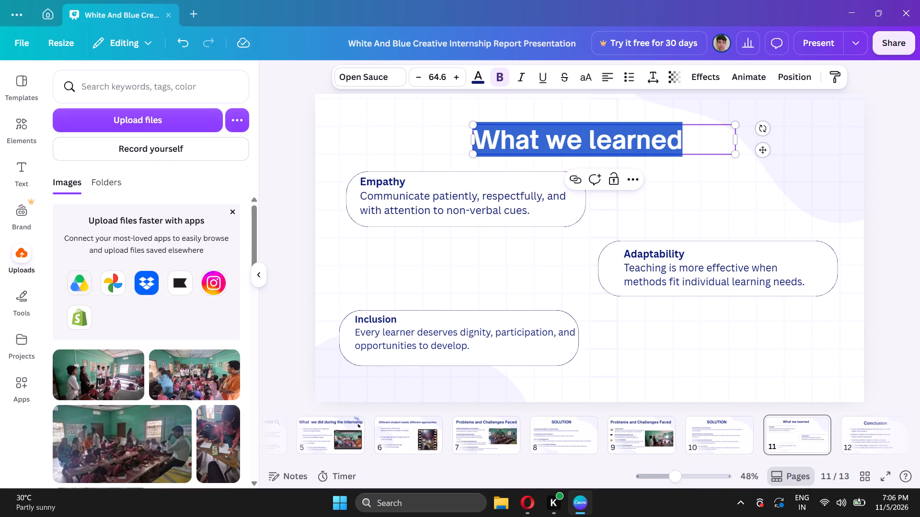
type("WHAT WE LEARNED")
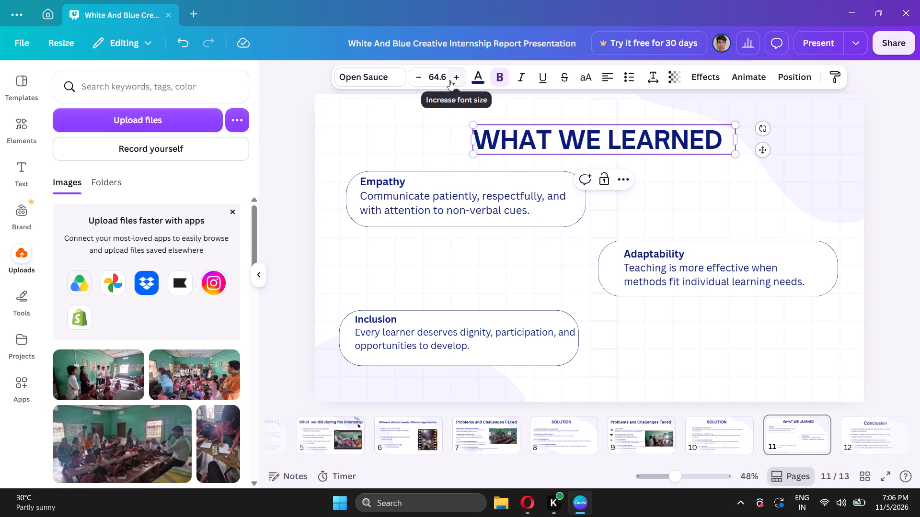
Set the font size of the page 11 heading "WHAT WE LEARNED" to 79.1.
left_click(449, 75)
left_click(446, 75)
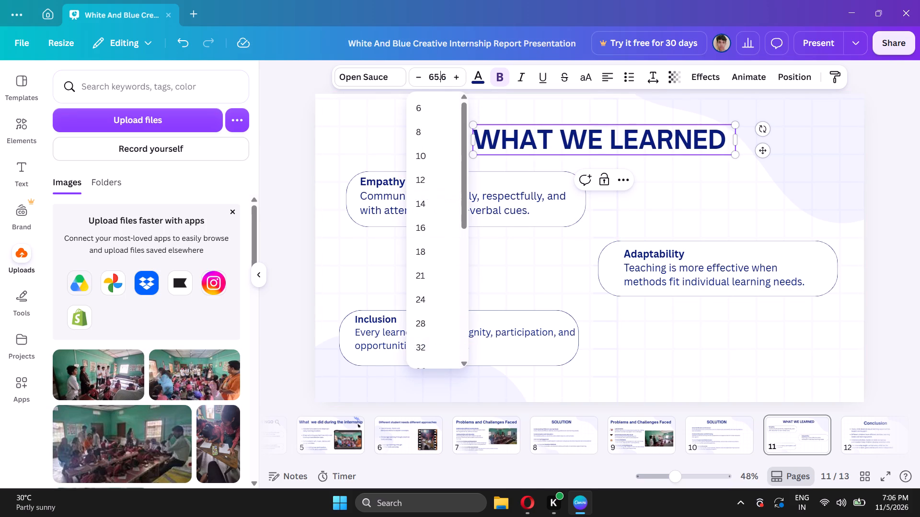
double_click(445, 77)
key("ctrl+v")
key("Return")
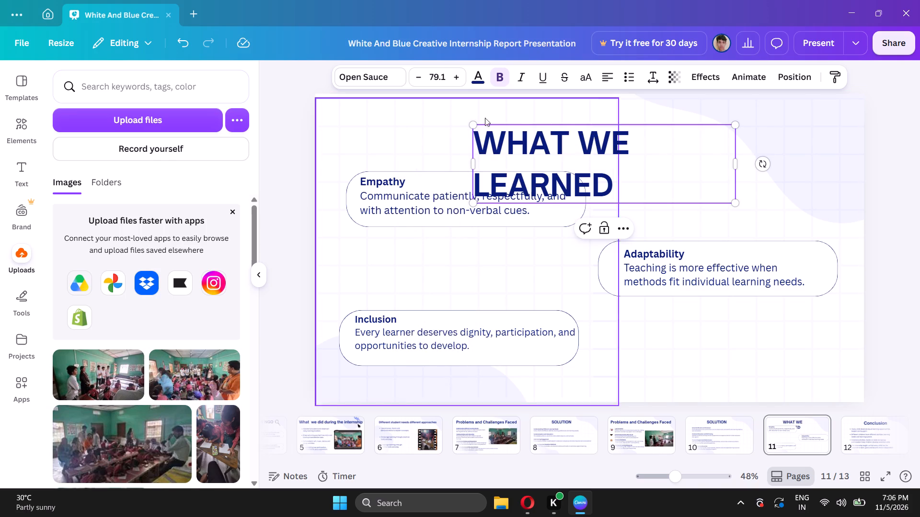
Widen the page 11 heading's text box so it fits on one line, and shift it right to centre it on the page.
left_click_drag(472, 164, 395, 147)
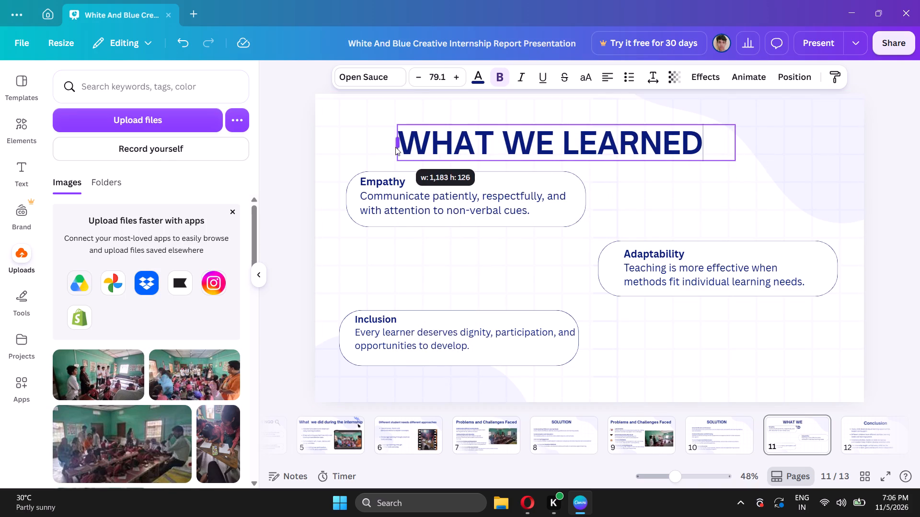
left_click_drag(395, 147, 379, 146)
left_click(908, 188)
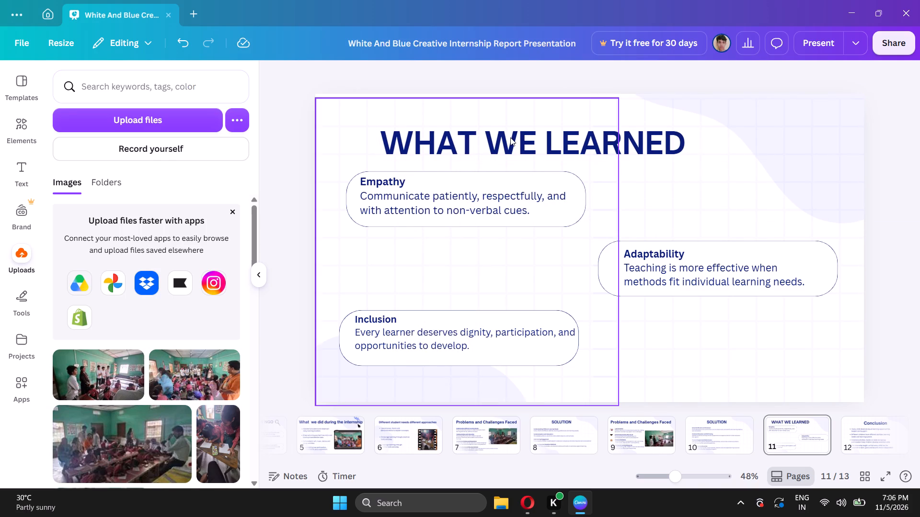
left_click_drag(511, 138, 505, 140)
left_click(870, 198)
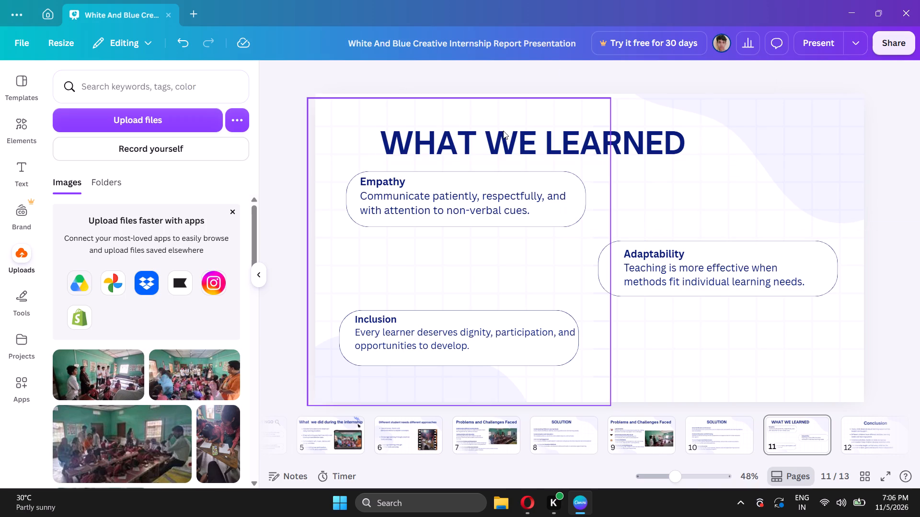
left_click_drag(642, 151, 697, 147)
left_click(907, 171)
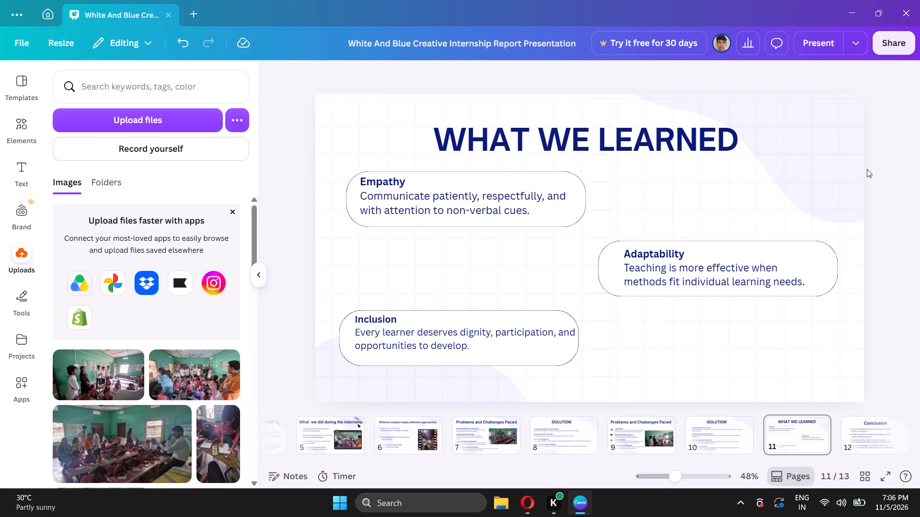
Set the page 12 heading's font size to 79.1 and retype it in capitals as "CONCLUSION".
left_click(851, 444)
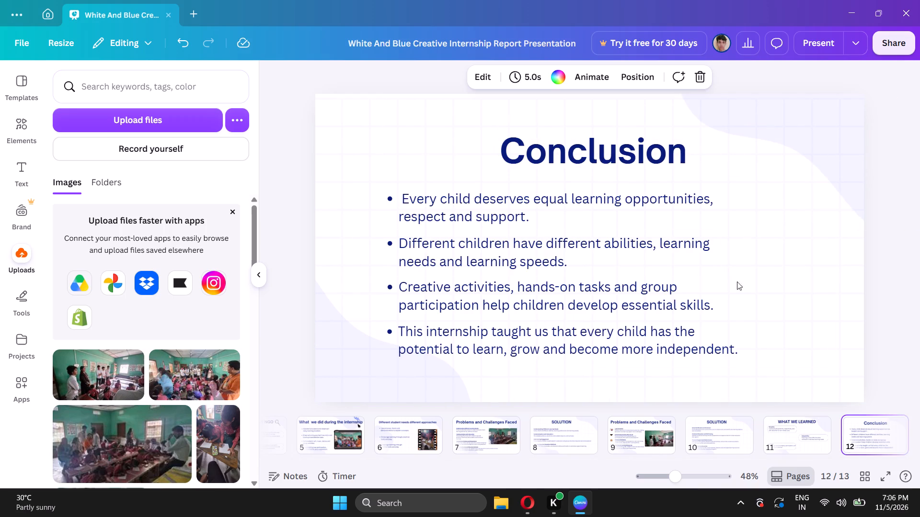
double_click(599, 159)
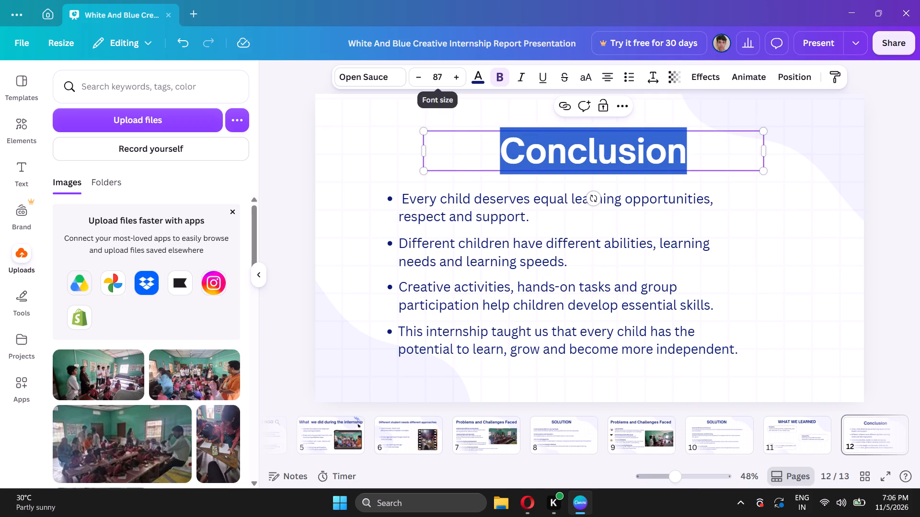
left_click(445, 76)
key("ctrl+v")
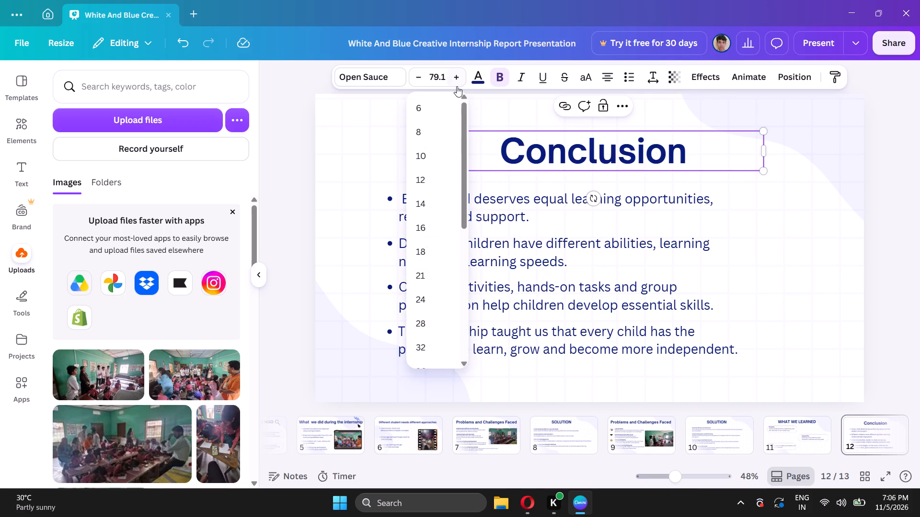
key("Return")
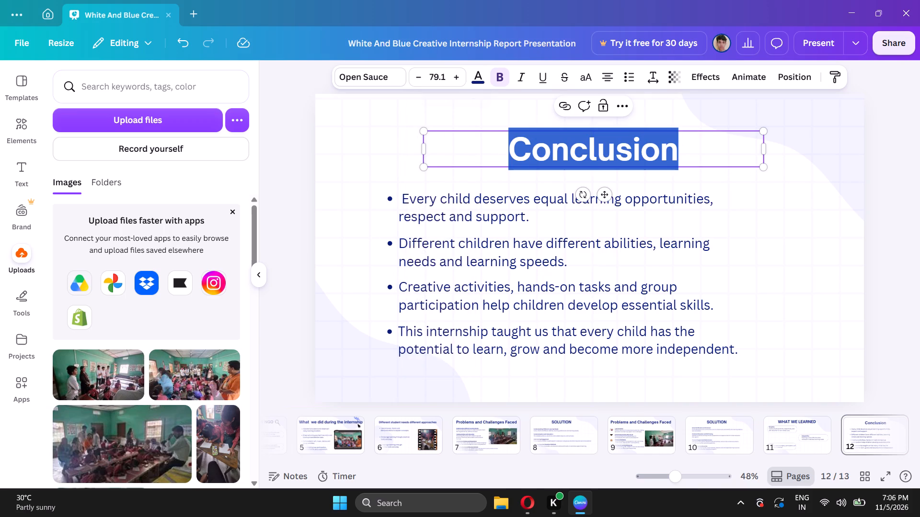
type("CONCLUSION")
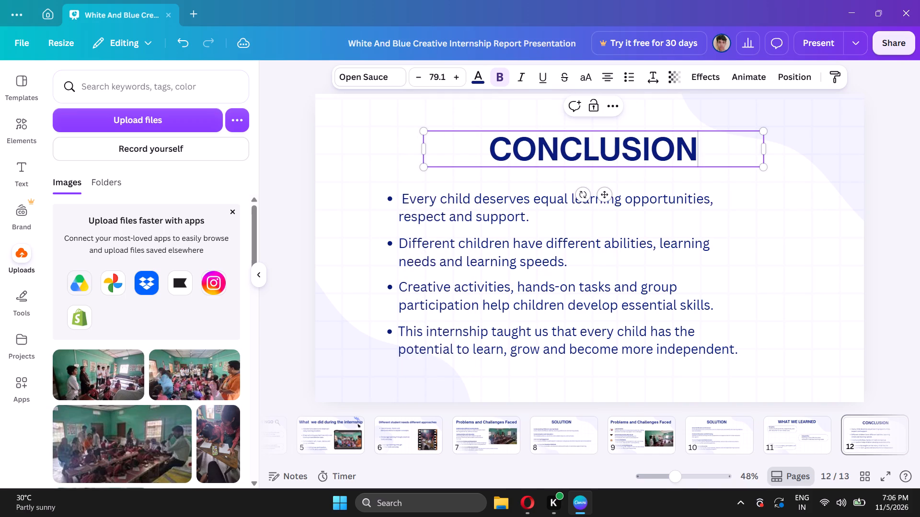
left_click(891, 197)
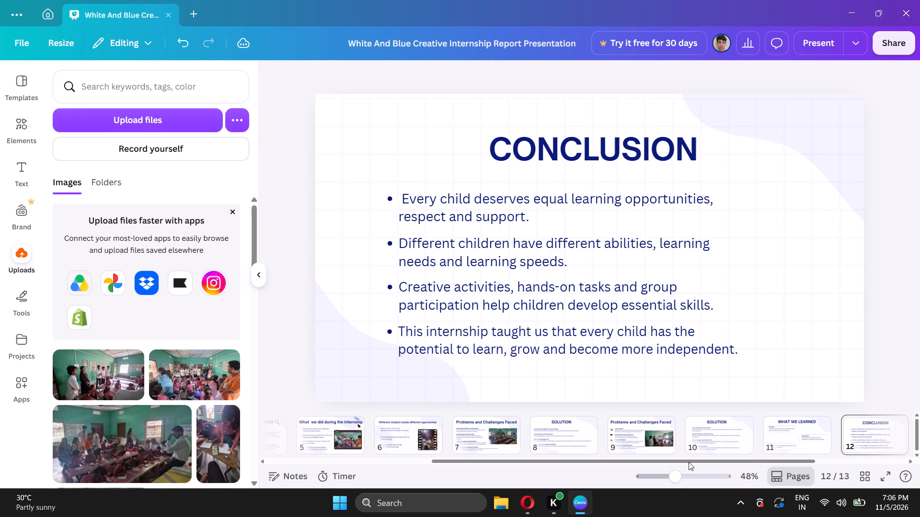
Review the closing "Thank You" page and return to pages 12 and 11 to compare their headings.
left_click_drag(689, 462, 779, 461)
left_click(785, 444)
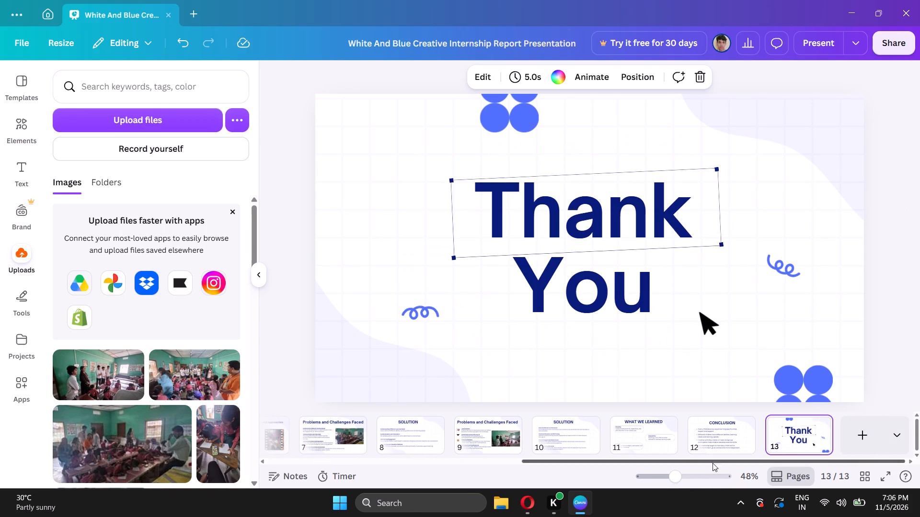
left_click(732, 456)
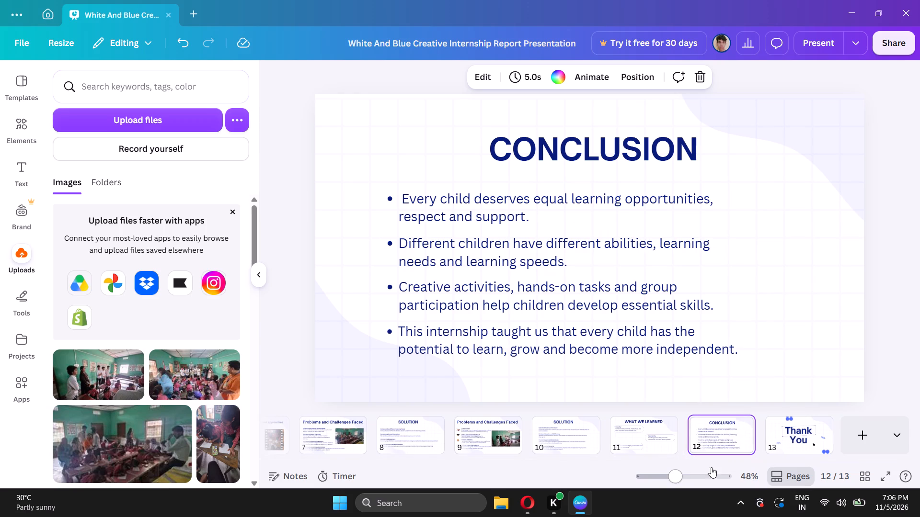
left_click_drag(707, 462, 645, 467)
left_click(749, 444)
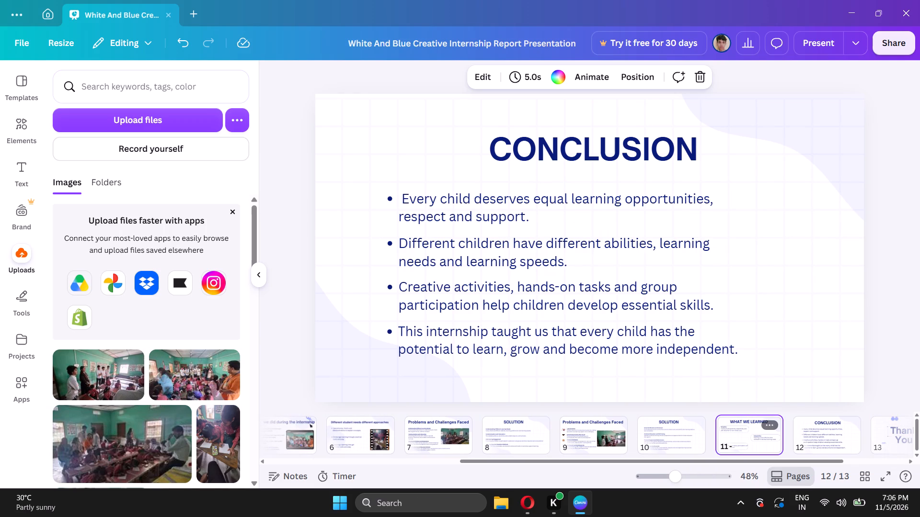
left_click(813, 449)
left_click(737, 447)
Nudge the headings "CONCLUSION" on page 12 and "WHAT WE LEARNED" on page 11 slightly up.
left_click(826, 440)
left_click_drag(634, 159, 634, 152)
left_click(724, 434)
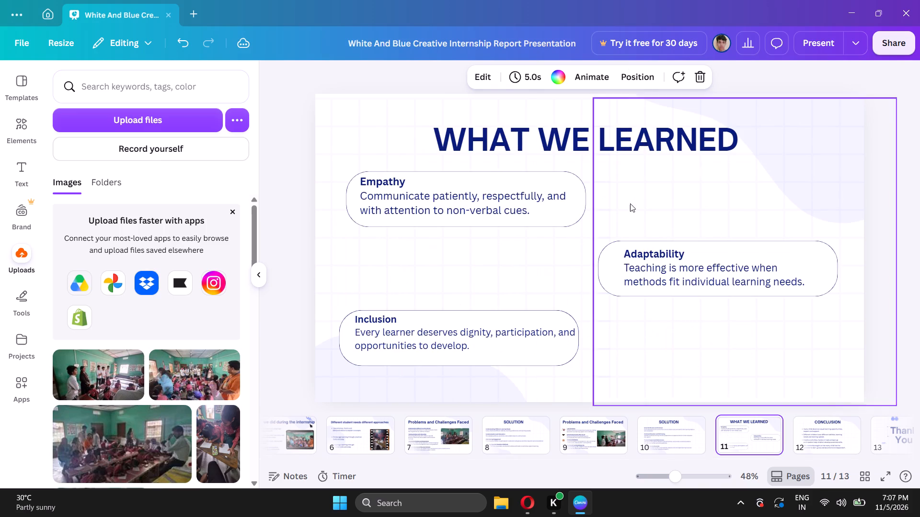
left_click_drag(616, 146, 613, 141)
Shift the page 10 heading "SOLUTION" right towards the page centre and slightly up, comparing it with the page 11 heading.
left_click(678, 435)
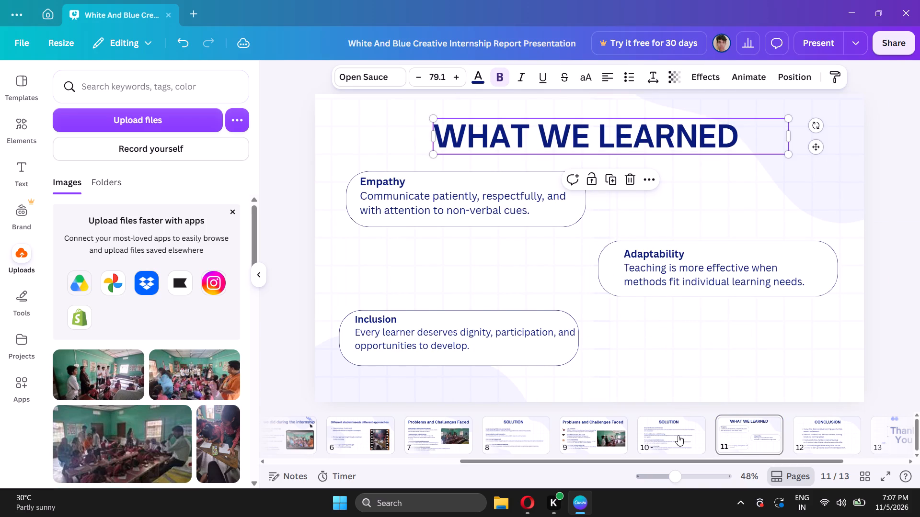
left_click_drag(606, 148, 623, 144)
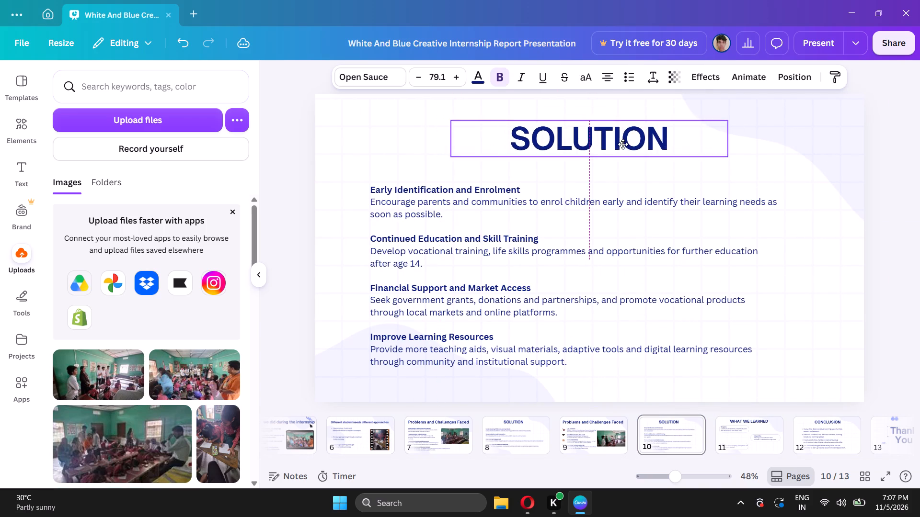
left_click_drag(623, 144, 620, 111)
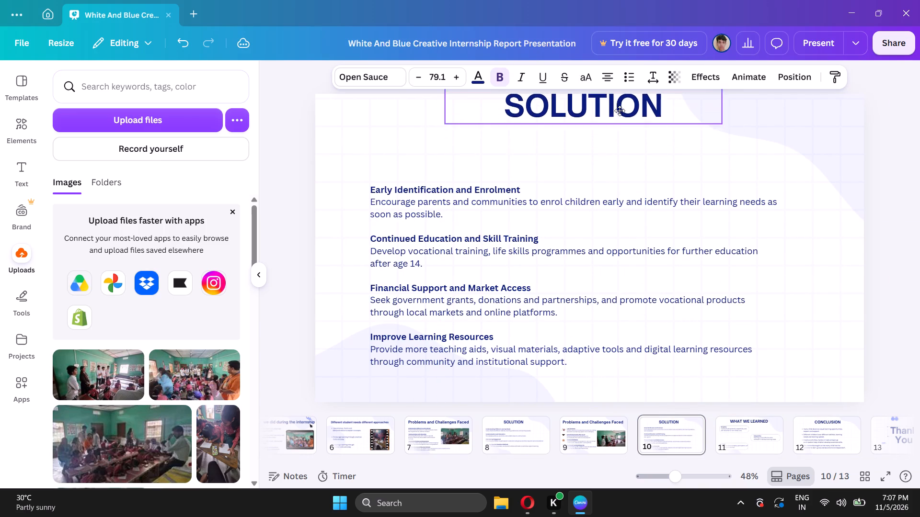
left_click_drag(620, 111, 621, 155)
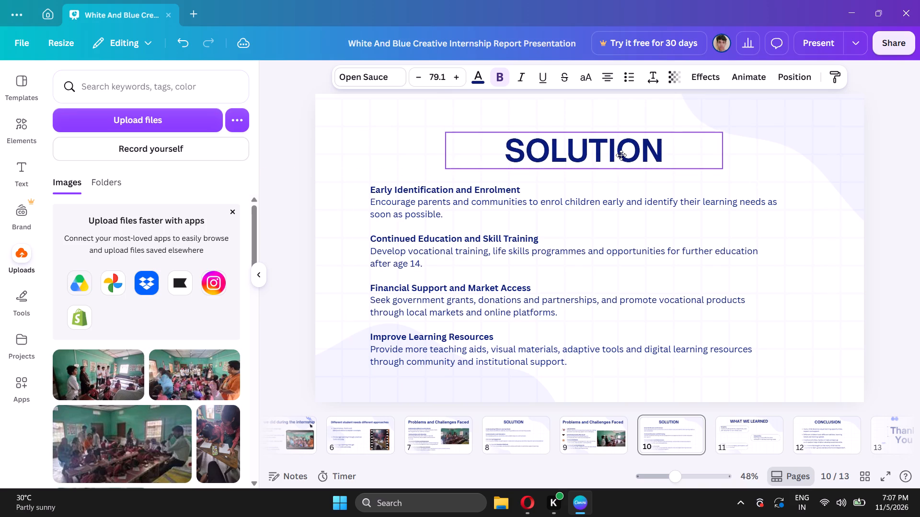
left_click_drag(621, 155, 622, 151)
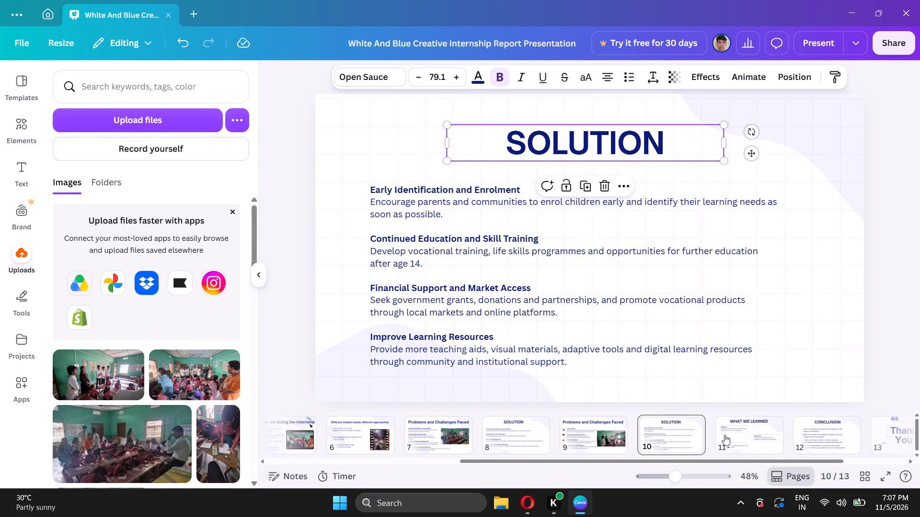
left_click(724, 435)
left_click(647, 434)
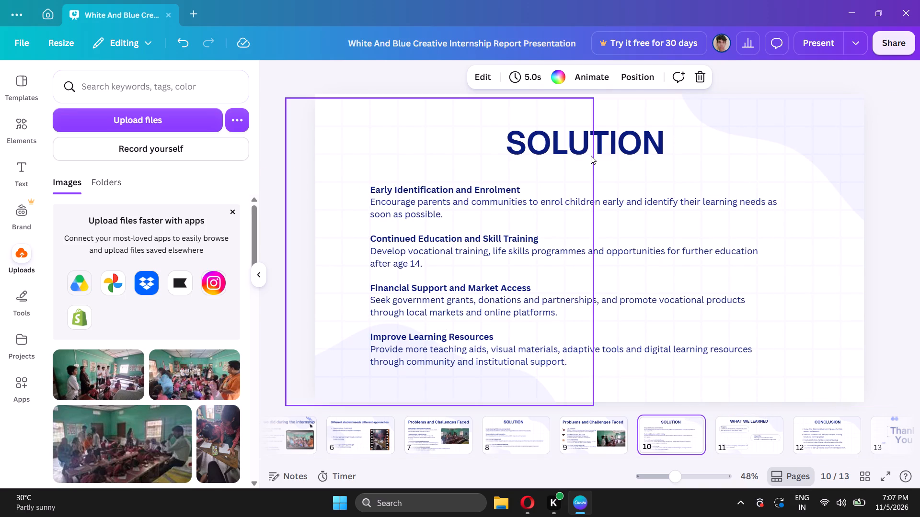
left_click(591, 156)
left_click_drag(595, 151, 602, 144)
Nudge the page 9 heading "Problems and Challenges Faced" slightly up.
left_click(579, 428)
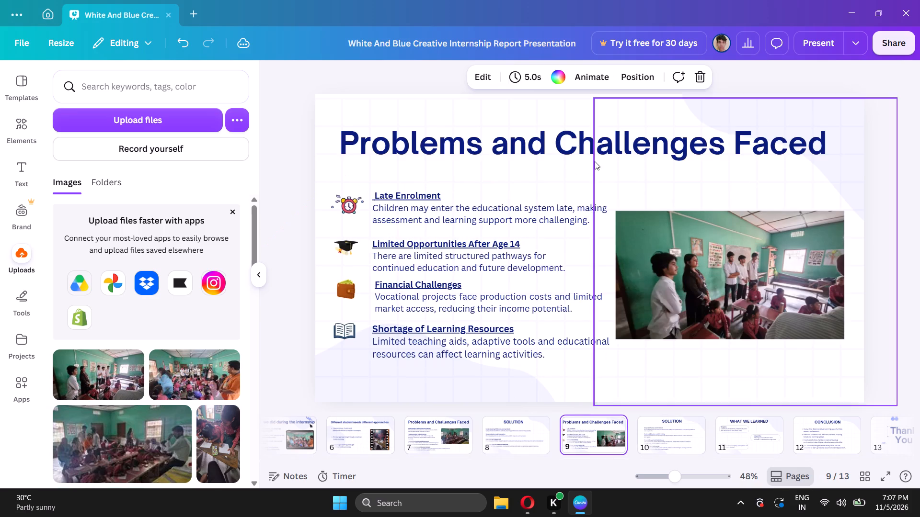
left_click(593, 148)
left_click_drag(593, 148, 592, 147)
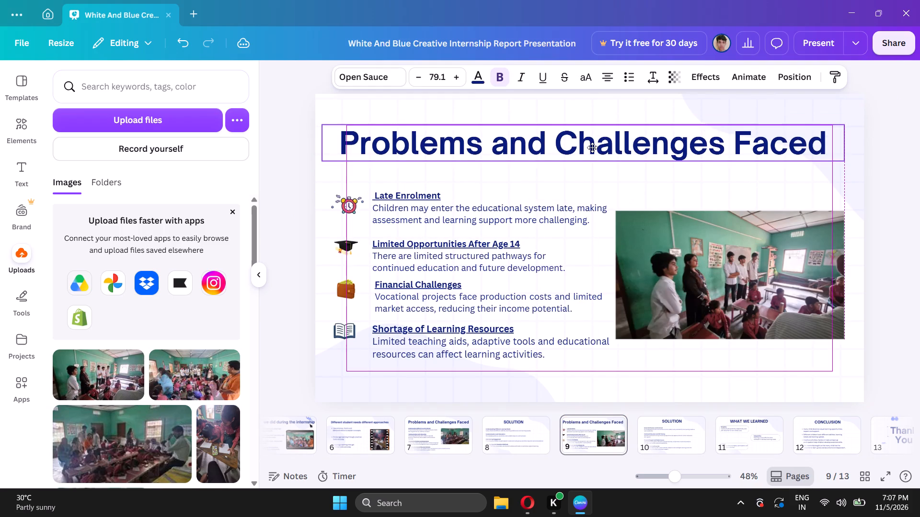
left_click_drag(592, 147, 592, 144)
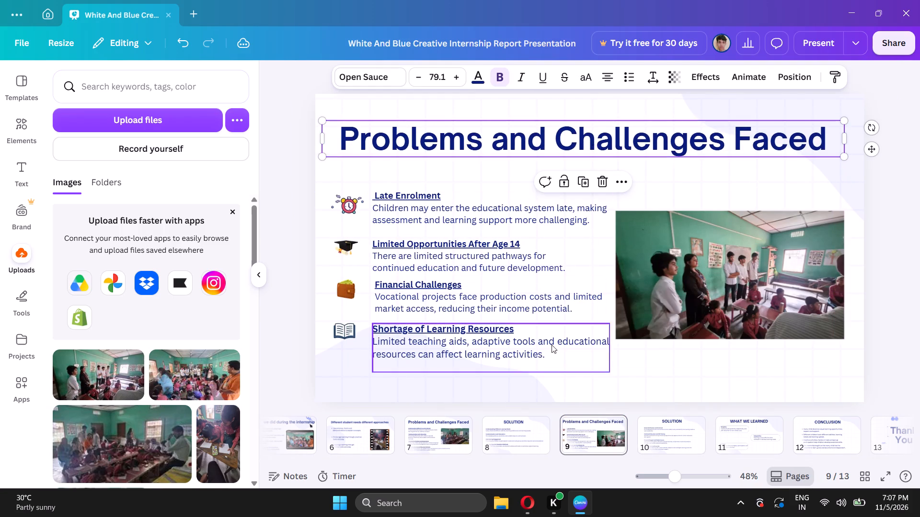
Review the headings on pages 8 back to 3, checking their placement and font size against each other.
left_click(519, 430)
left_click(448, 427)
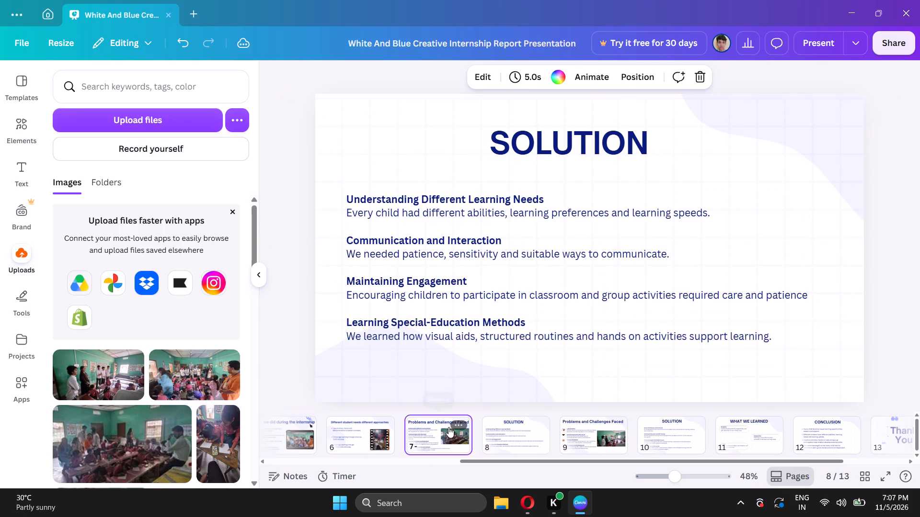
left_click(363, 428)
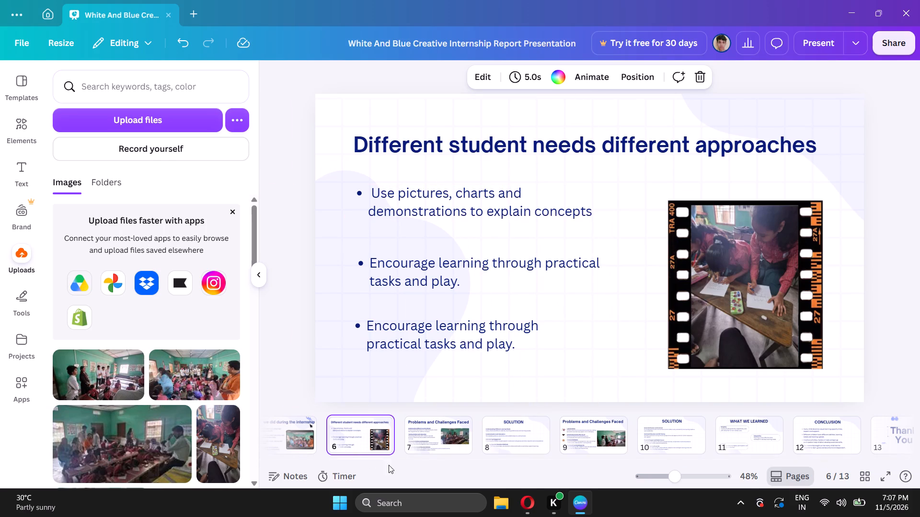
left_click_drag(476, 461, 424, 462)
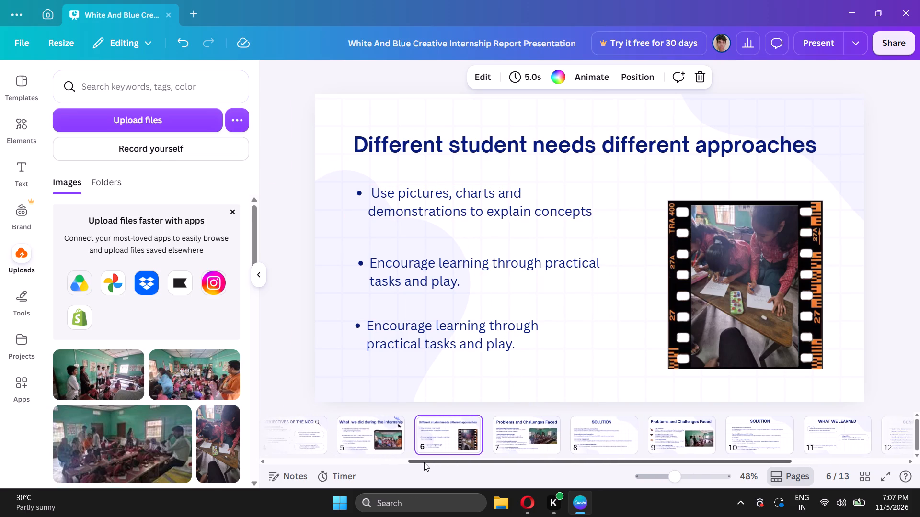
left_click_drag(424, 462, 402, 463)
left_click(449, 441)
left_click(407, 435)
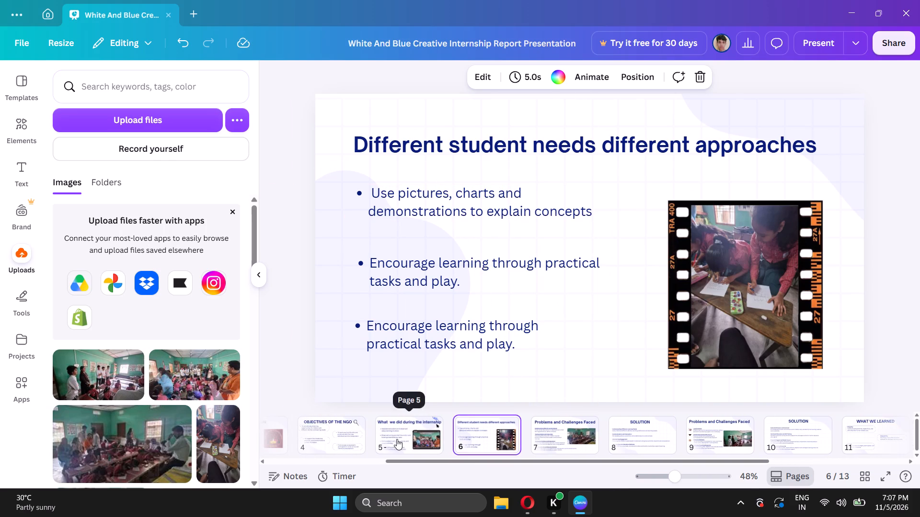
left_click(416, 446)
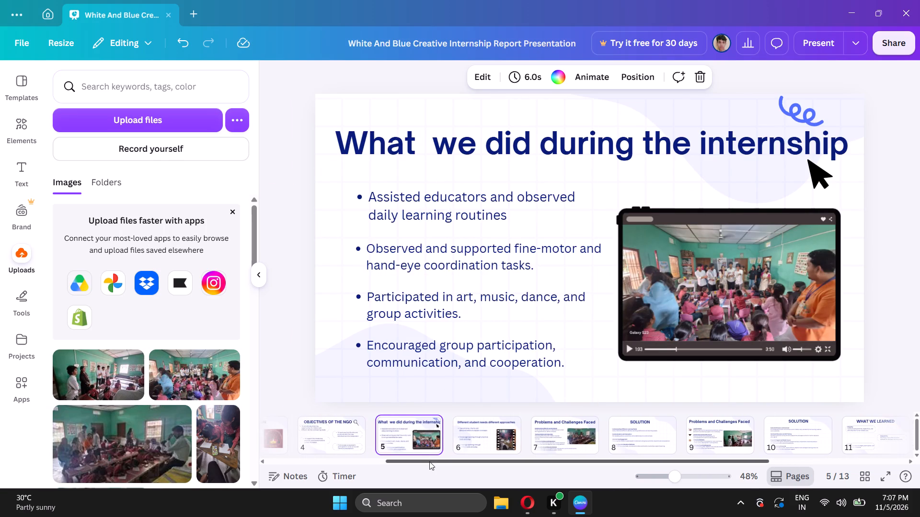
left_click_drag(429, 461, 390, 462)
left_click(425, 442)
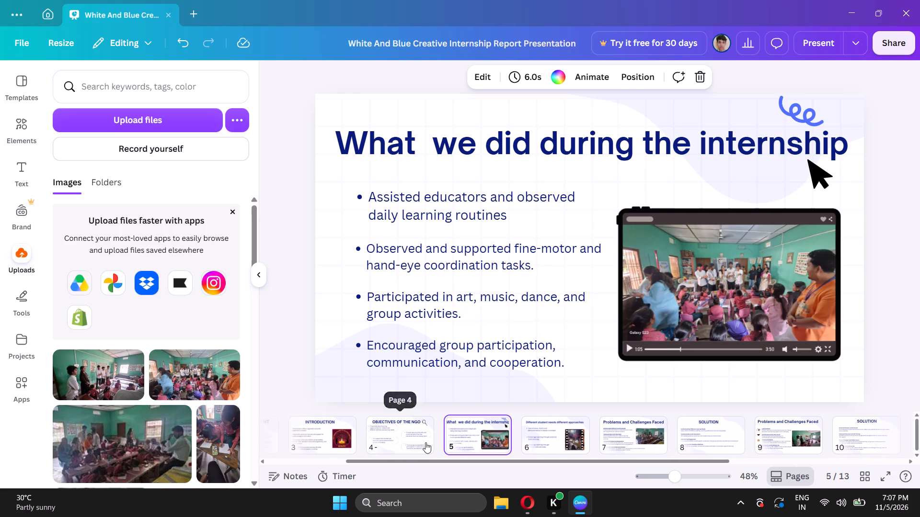
left_click(586, 150)
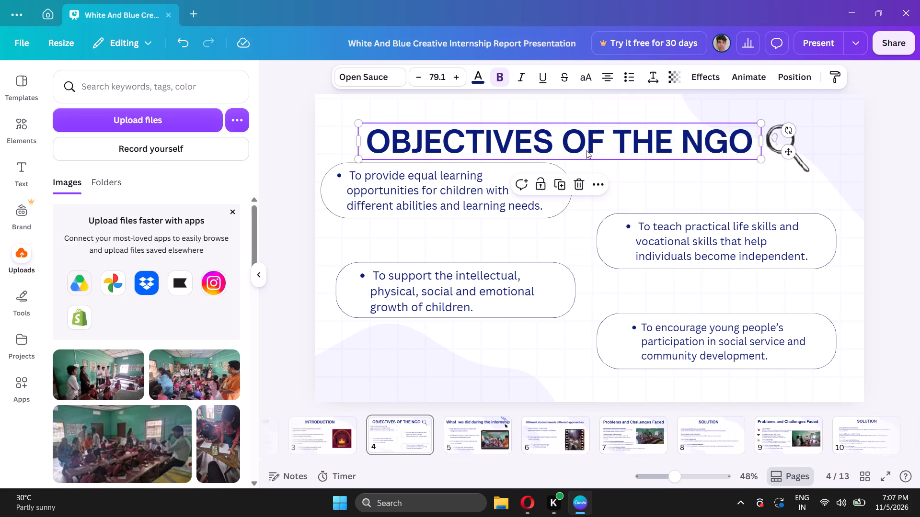
left_click(335, 430)
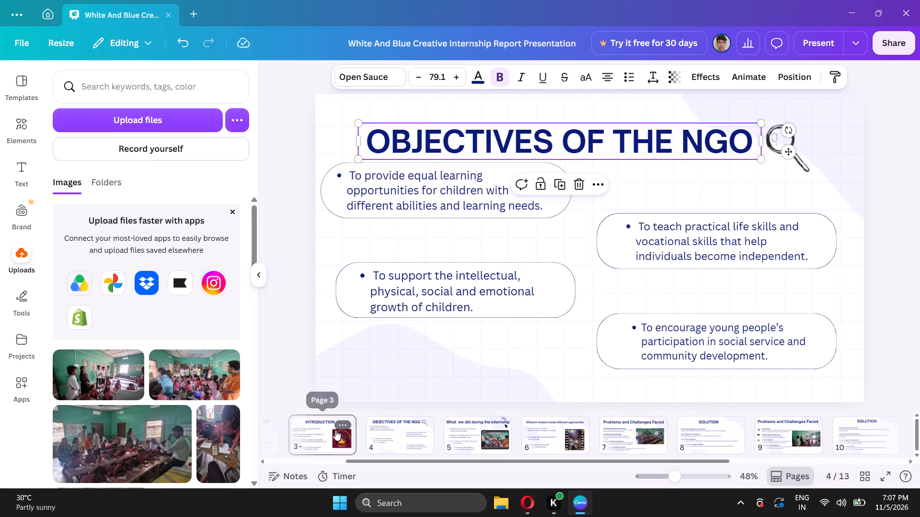
left_click(558, 142)
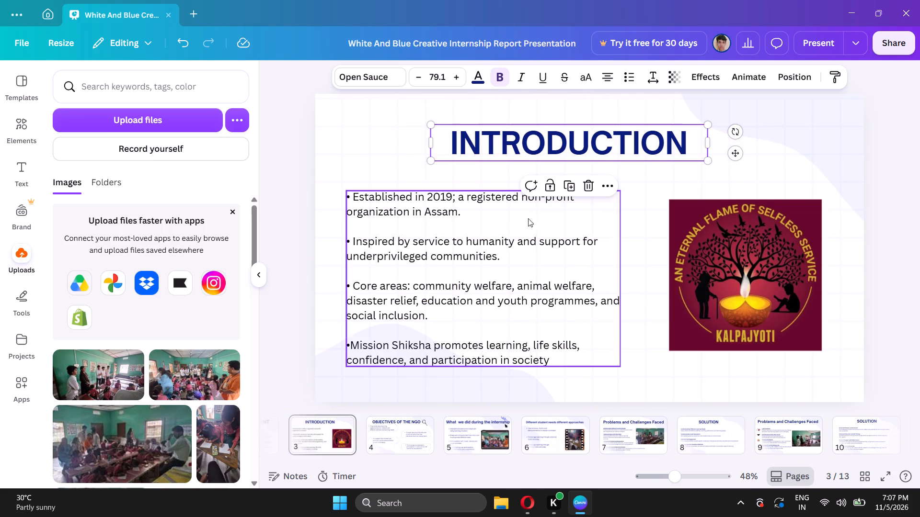
Set the font size of the page 2 heading "CONTENT" to 79.1 to match the other headings.
left_click_drag(402, 460, 350, 455)
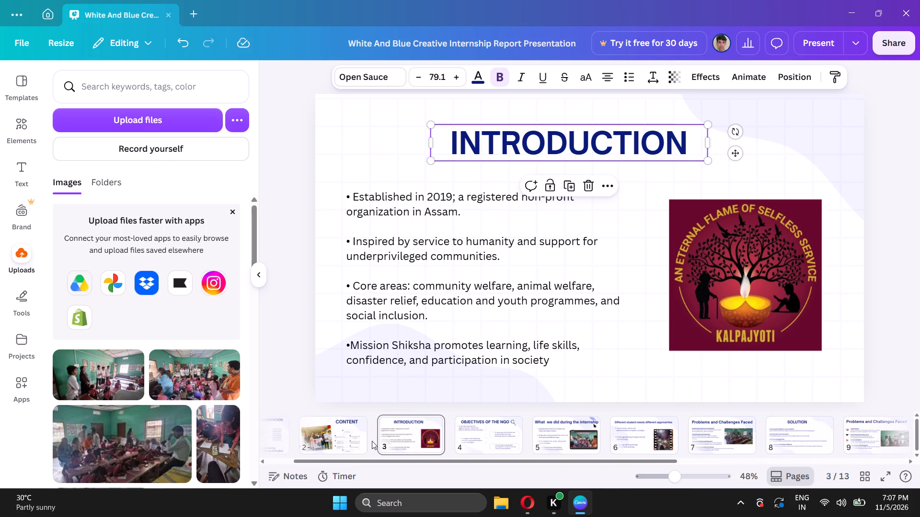
left_click(337, 436)
left_click(714, 134)
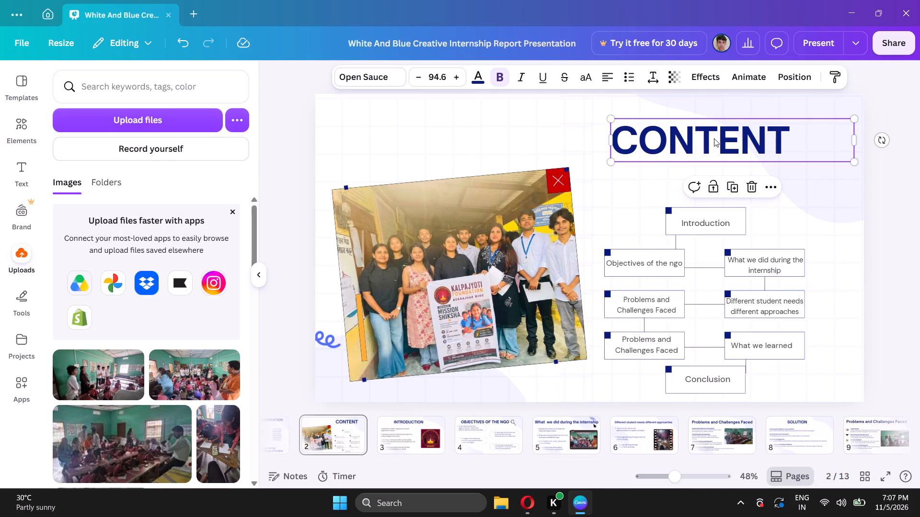
left_click(801, 141)
left_click_drag(787, 140, 660, 140)
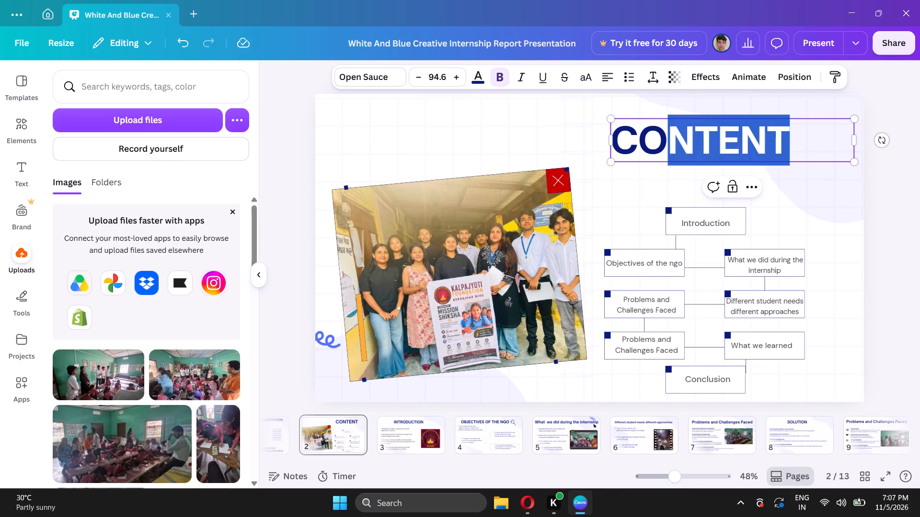
left_click_drag(660, 140, 610, 137)
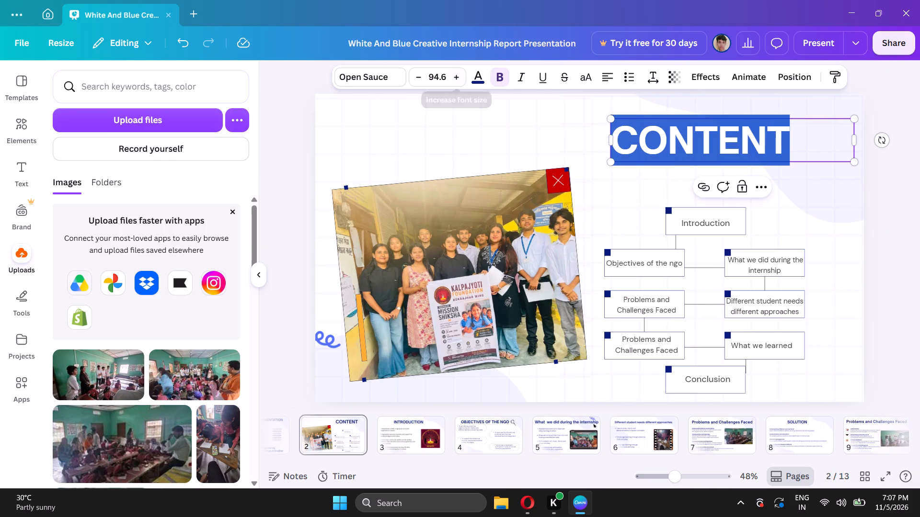
left_click(442, 74)
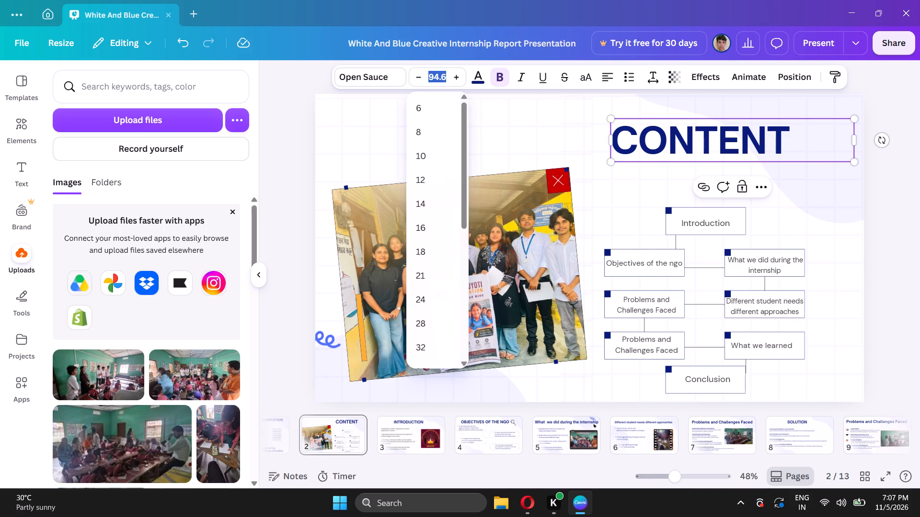
key("ctrl+v")
key("Return")
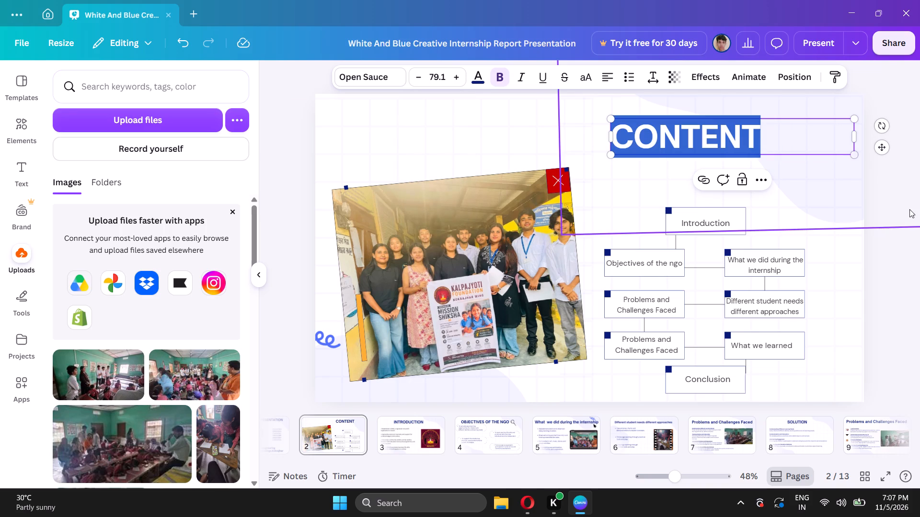
left_click(909, 209)
Shift the page 2 heading "CONTENT" slightly right and down, and narrow its text box to fit the word.
left_click_drag(702, 136, 724, 151)
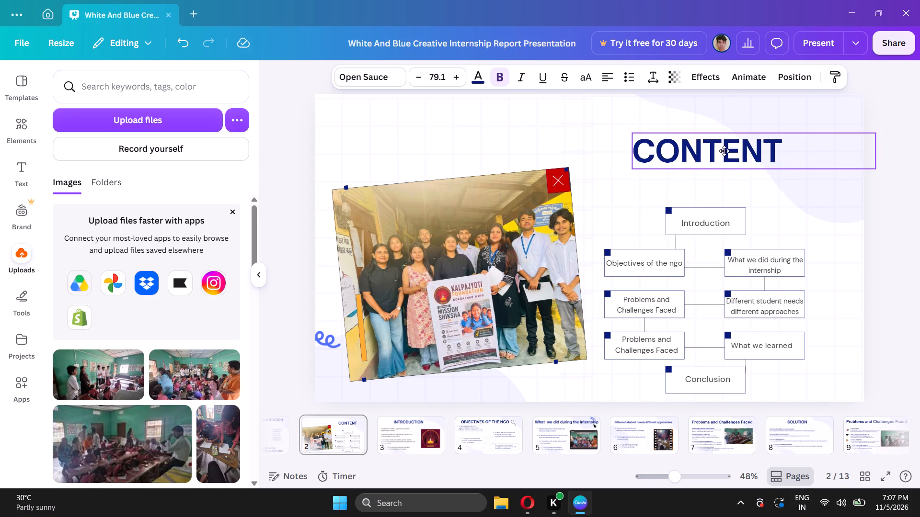
left_click_drag(724, 151, 723, 139)
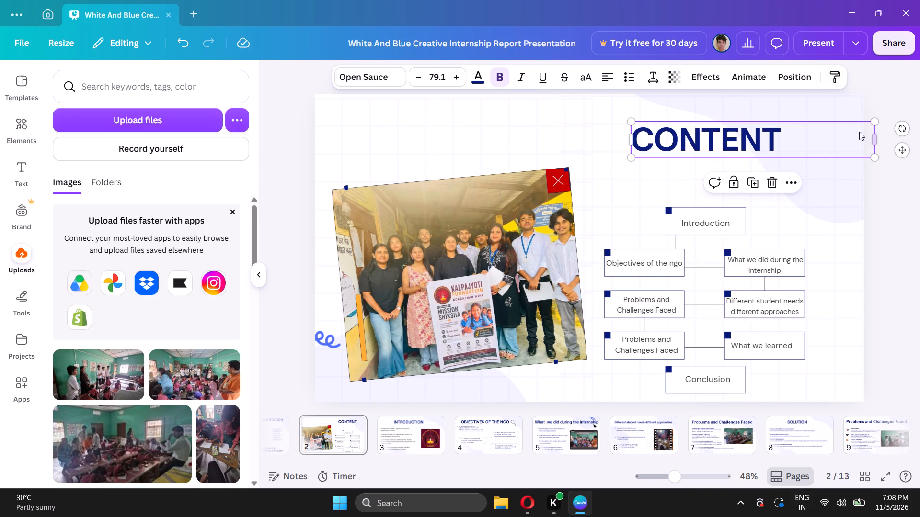
left_click_drag(877, 138, 792, 135)
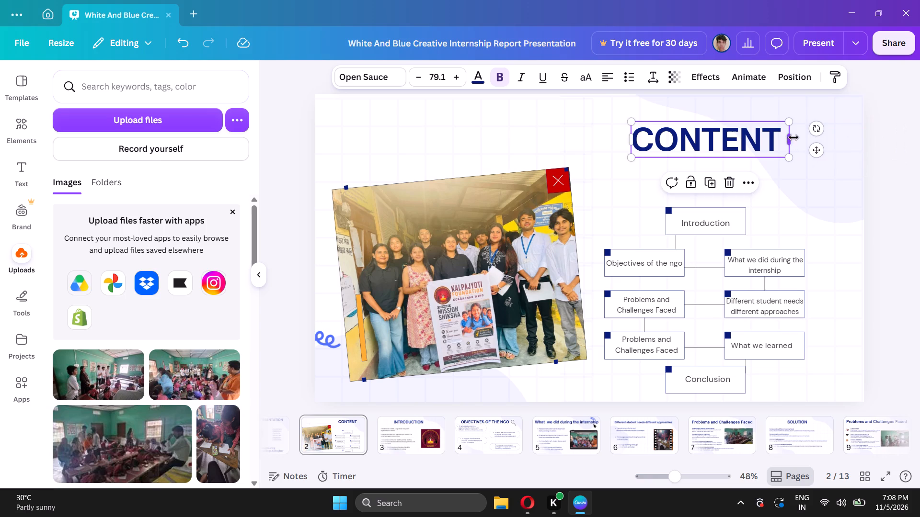
left_click(887, 175)
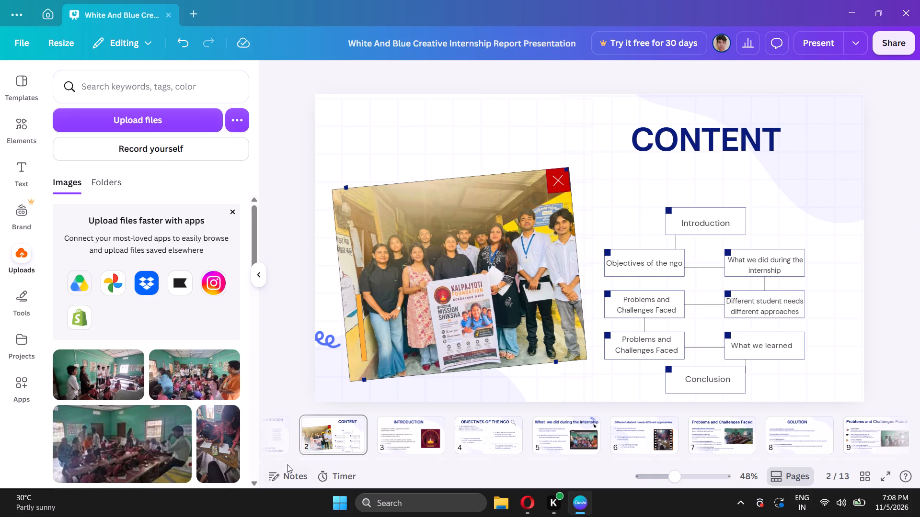
Fine-tune the position of the page 2 heading "CONTENT" so it sits roughly centred above the contents flowchart.
left_click_drag(338, 461, 279, 464)
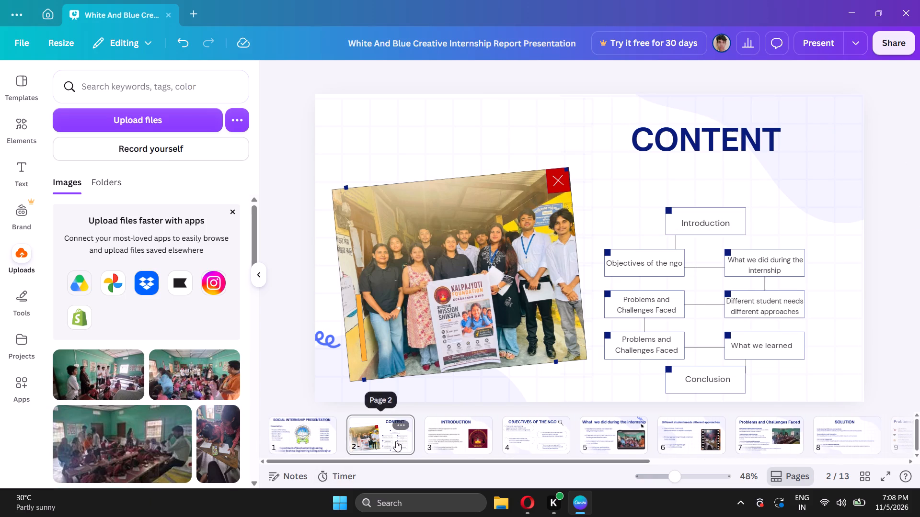
left_click_drag(720, 138, 733, 138)
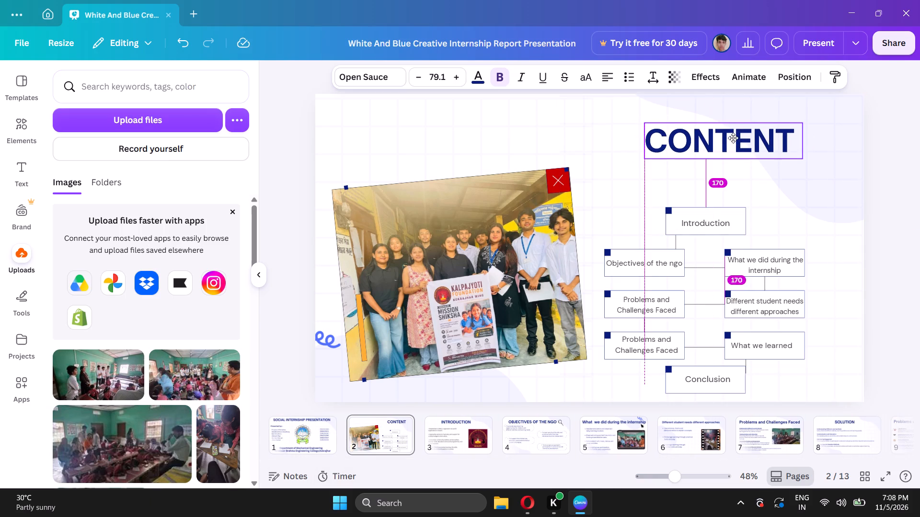
left_click_drag(733, 138, 727, 136)
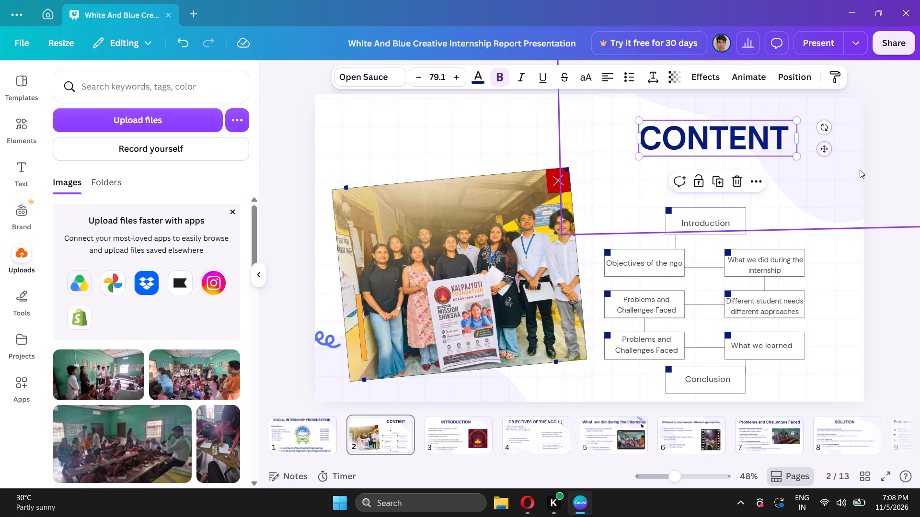
left_click(876, 169)
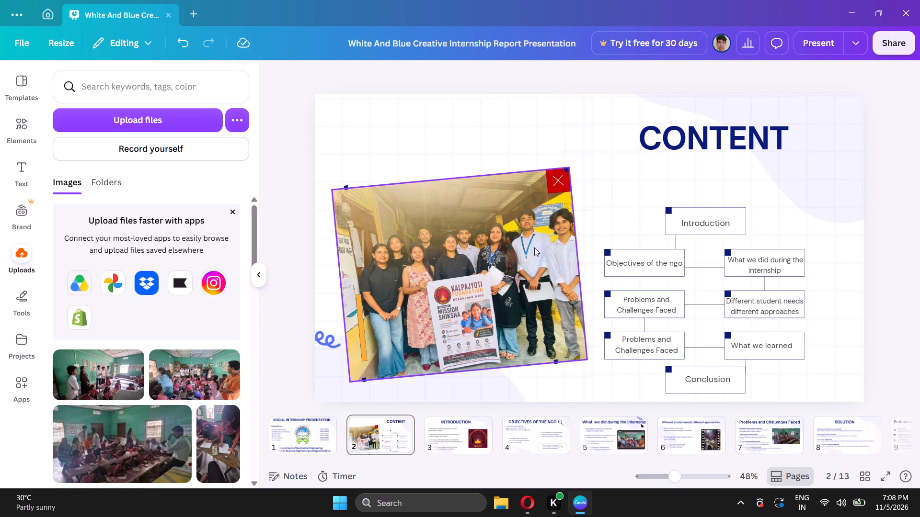
left_click_drag(746, 134, 635, 135)
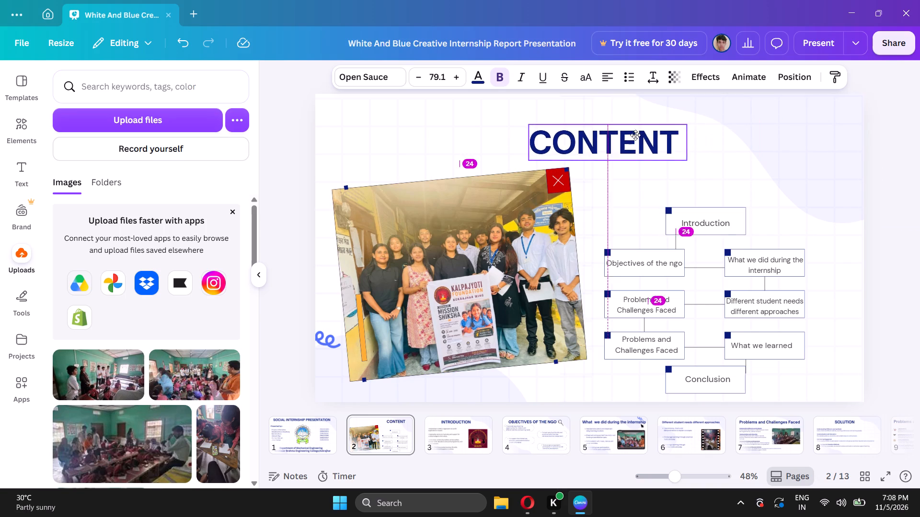
left_click_drag(635, 135, 736, 134)
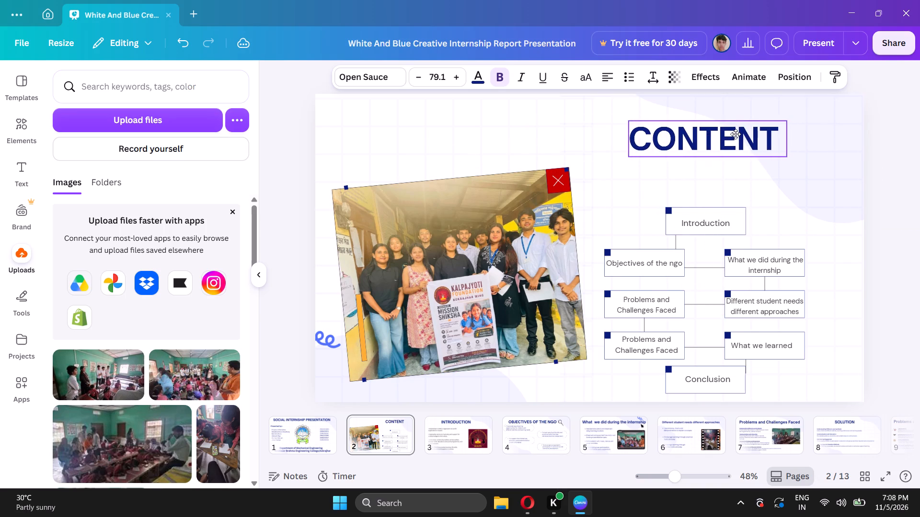
left_click_drag(736, 134, 737, 136)
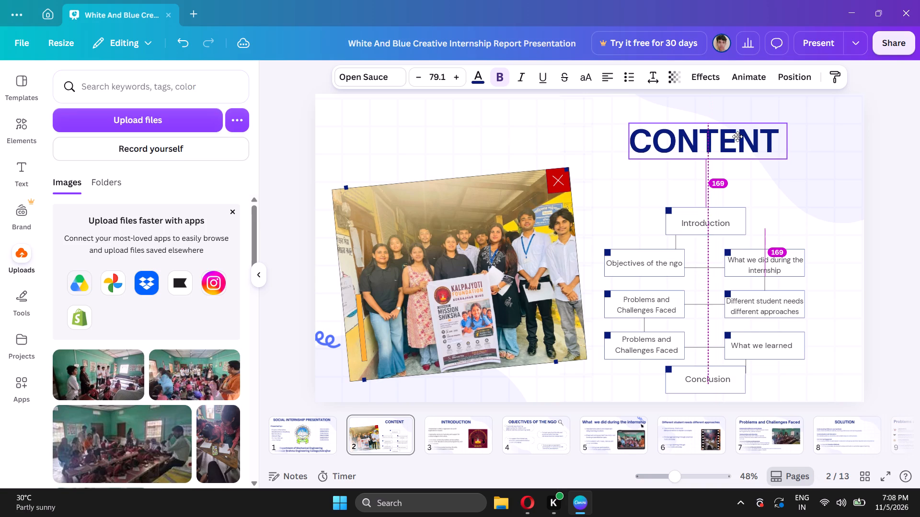
left_click_drag(737, 136, 738, 139)
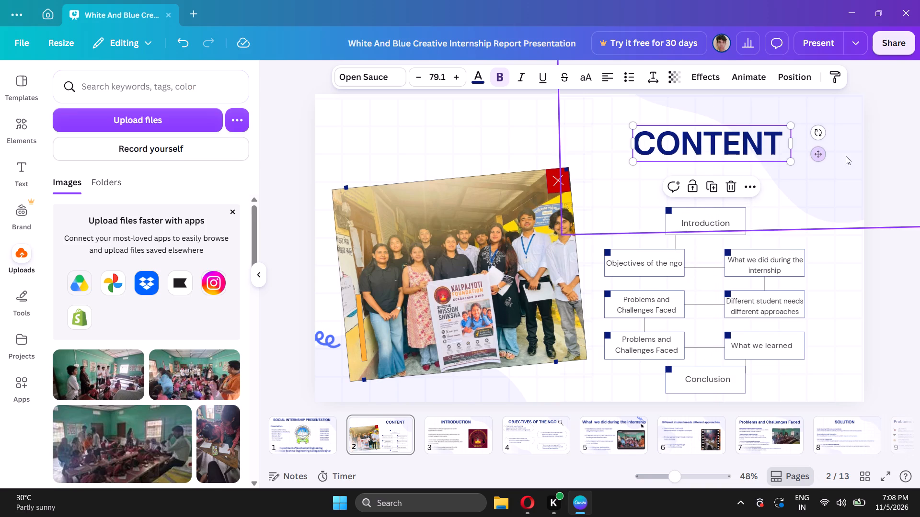
Review the whole presentation from the page 1 title slide through page 13, and go back to page 9.
left_click(317, 440)
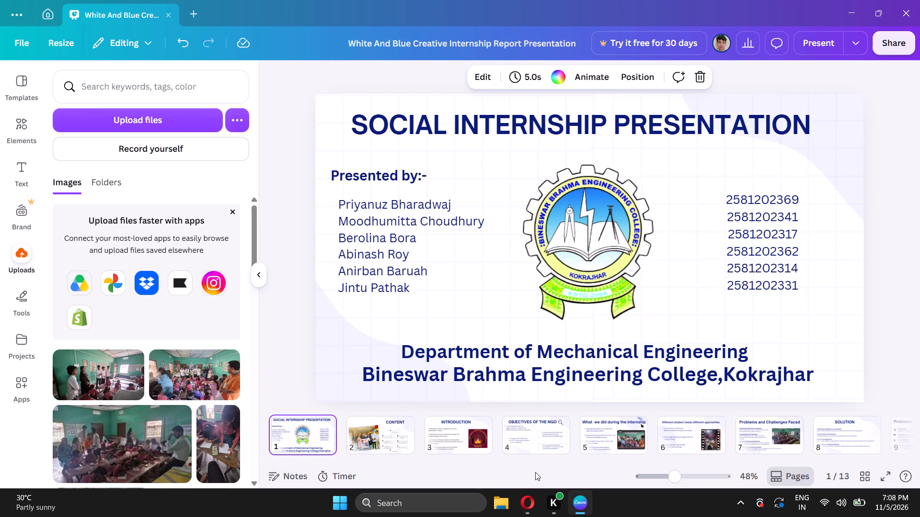
key("Right")
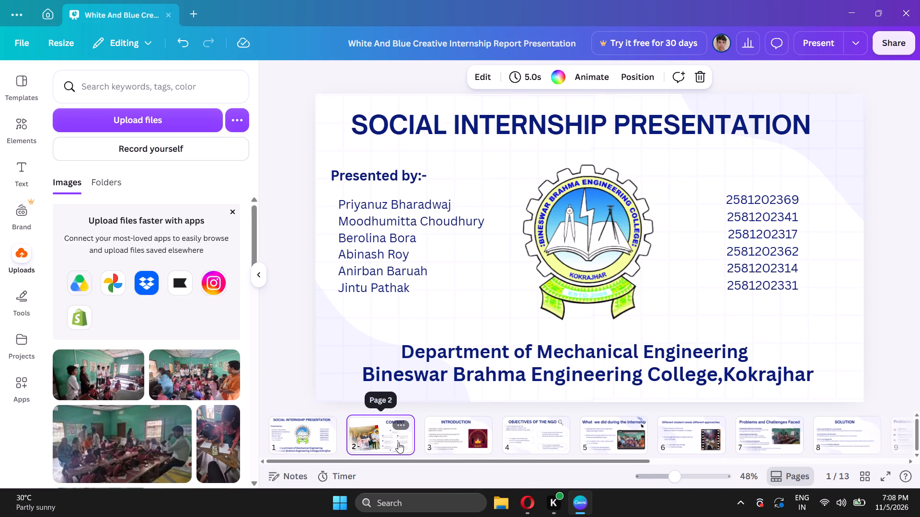
key("Right")
key("Right")
key("Right")
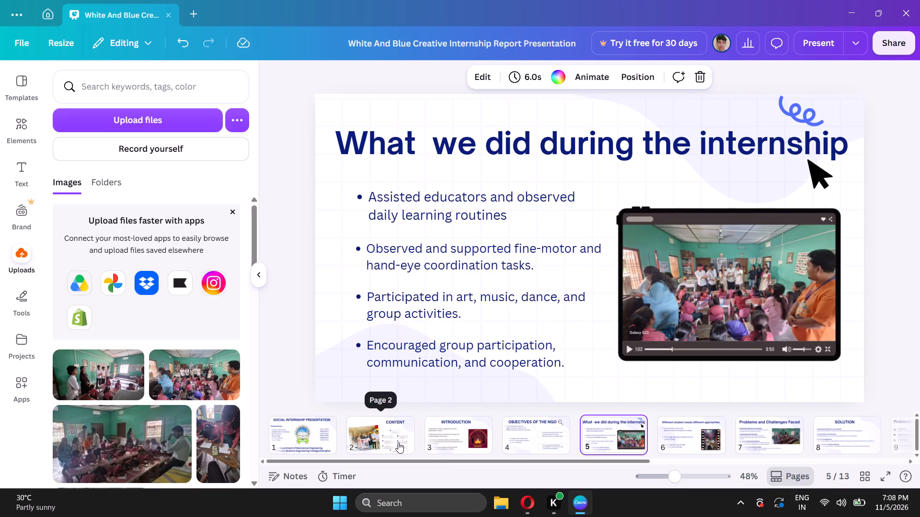
key("Right")
key("Right")
key("Right")
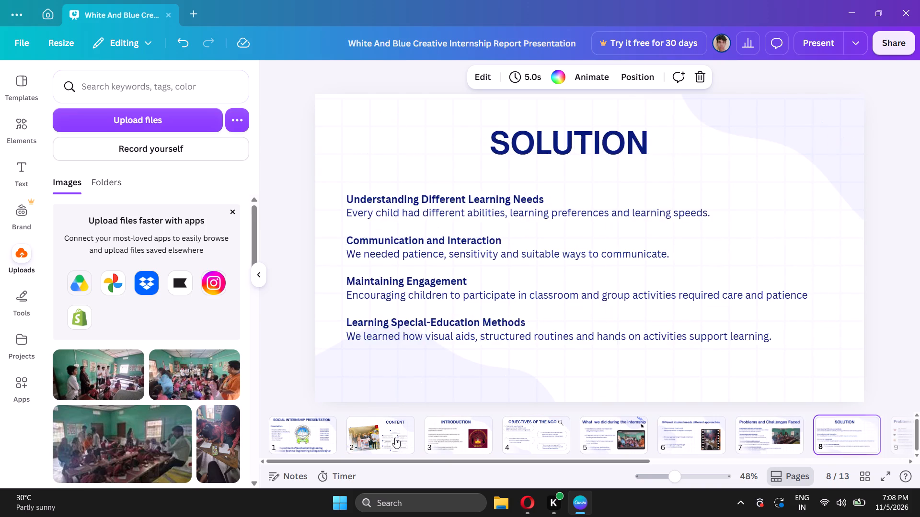
key("Right")
key("Right")
key("Right")
key("Right")
key("Right")
key("Right")
key("Right")
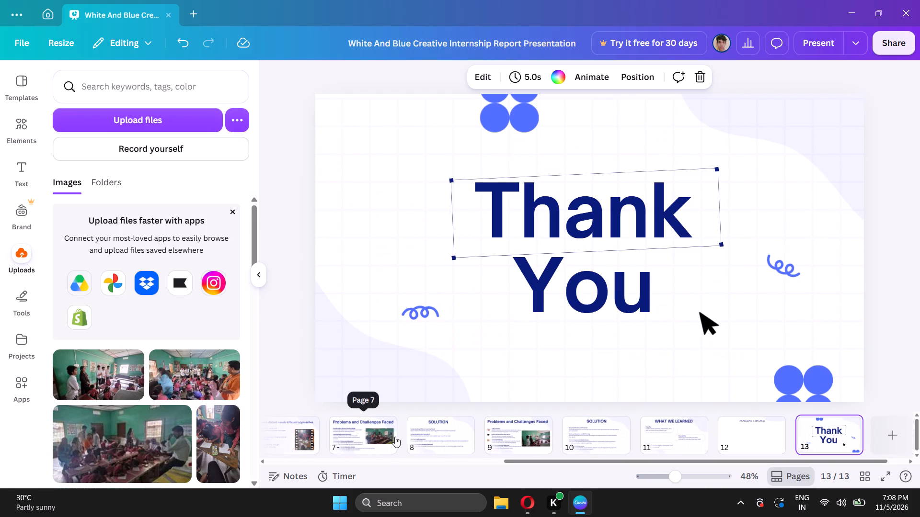